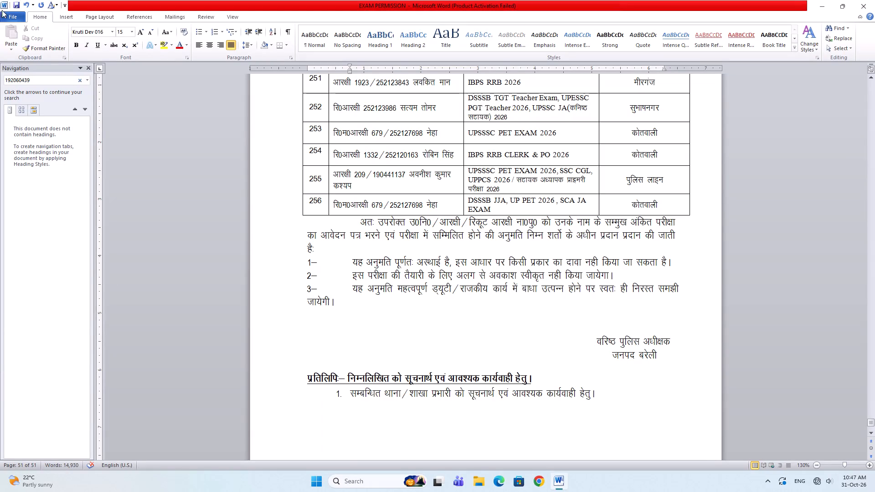
Save the EXAM PERMISSION document and close it.
triple_click(16, 3)
double_click(16, 3)
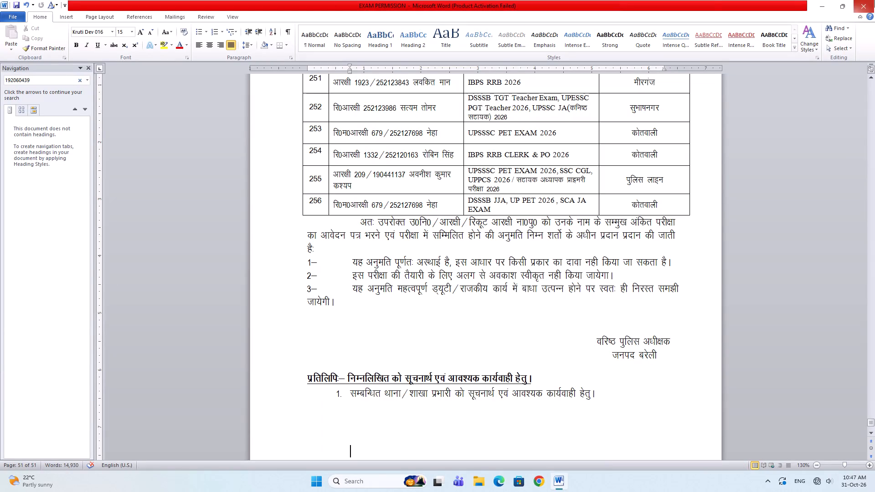
left_click(874, 0)
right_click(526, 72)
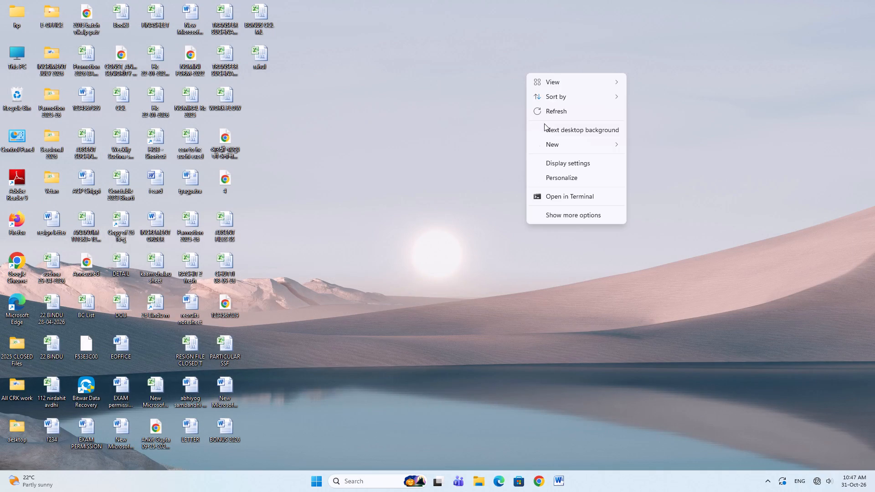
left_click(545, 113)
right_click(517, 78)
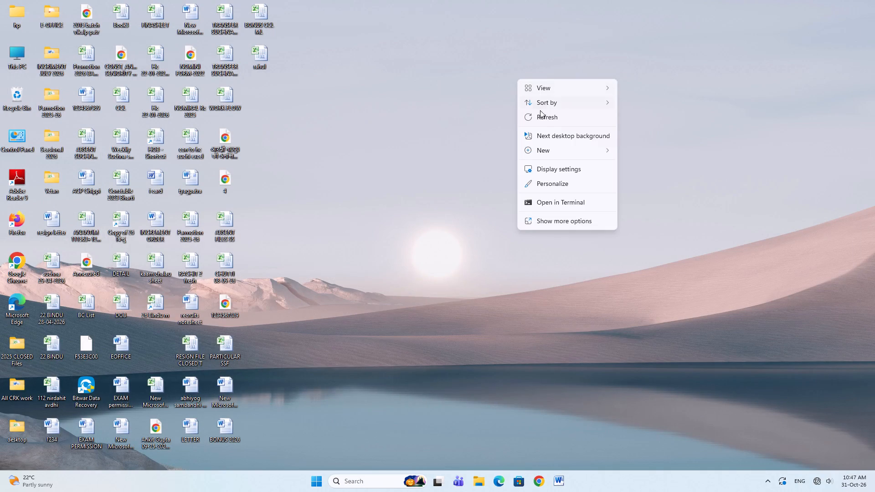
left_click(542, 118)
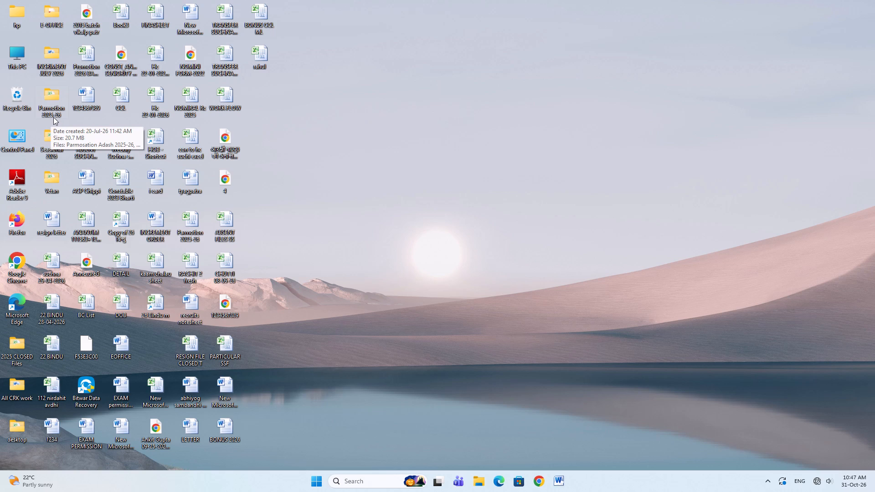
Open the tyagpatra document from the desktop and close it again.
double_click(187, 184)
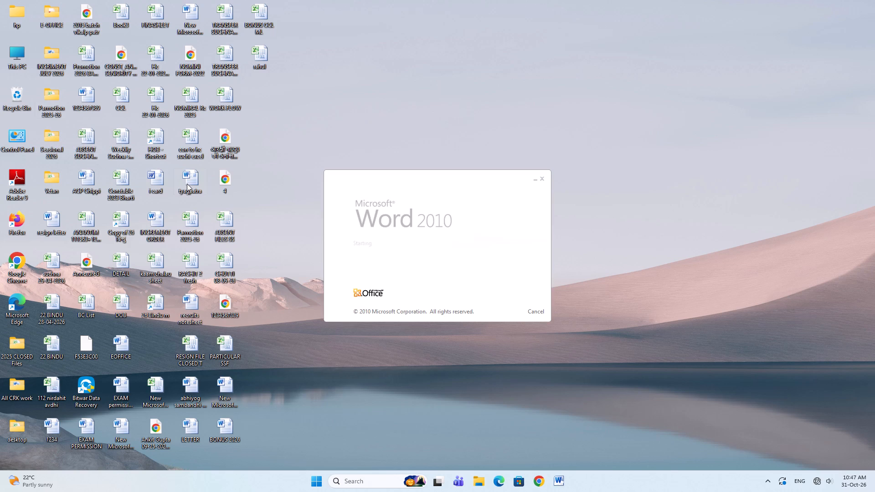
left_click(874, 0)
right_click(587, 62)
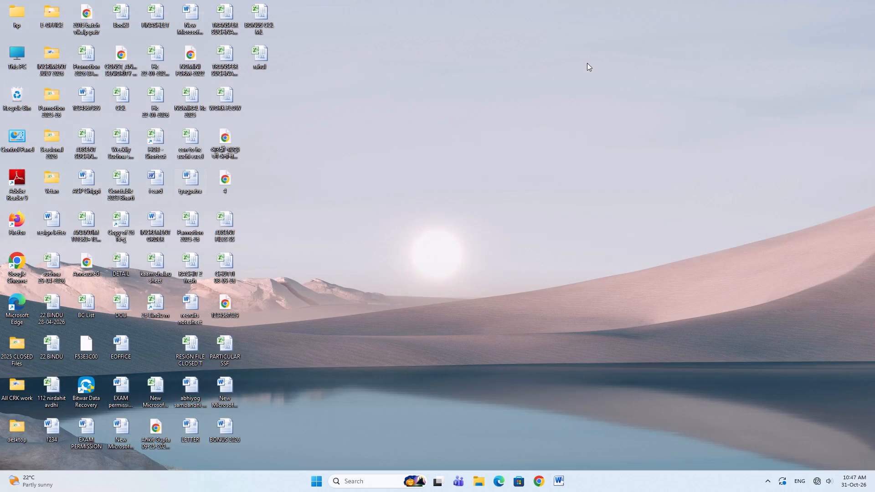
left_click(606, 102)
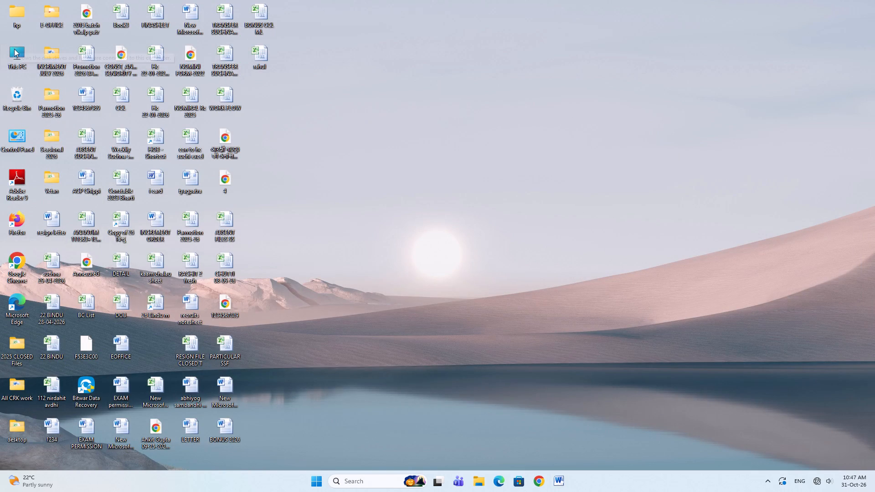
Open This PC from the desktop to browse the computer's drives.
double_click(15, 55)
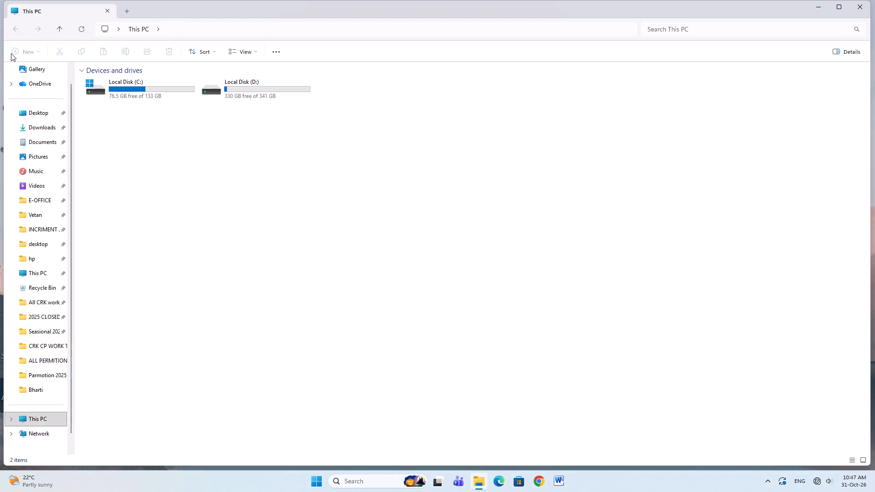
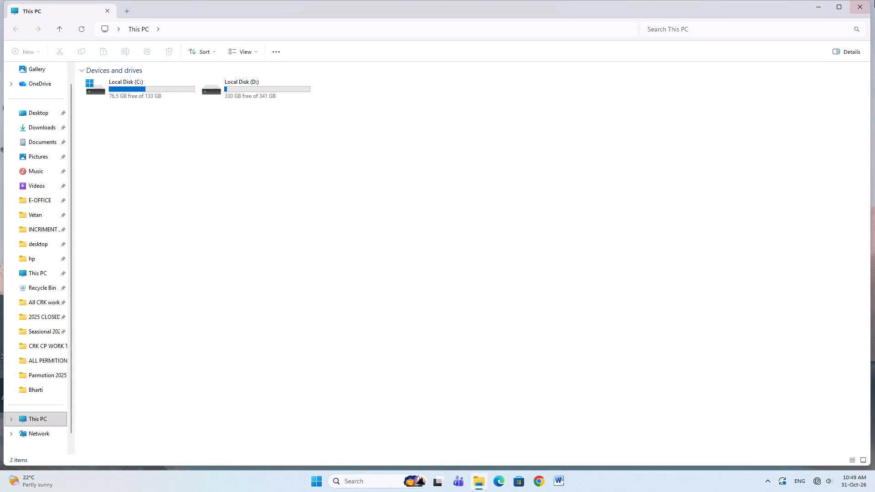
Close the This PC window to return to the desktop.
left_click(863, 2)
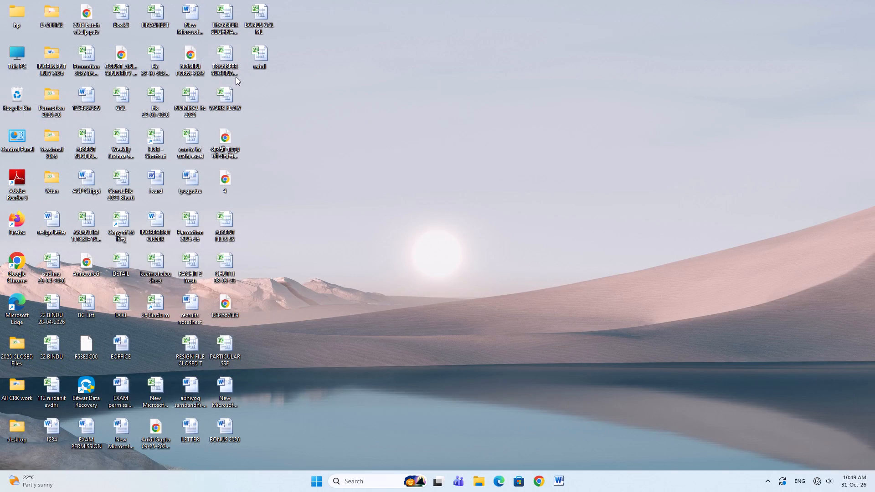
Open the BONUS CCL ML workbook from the desktop, select cell E444 on the ALL sheet, and dismiss the Office activation wizard.
double_click(264, 10)
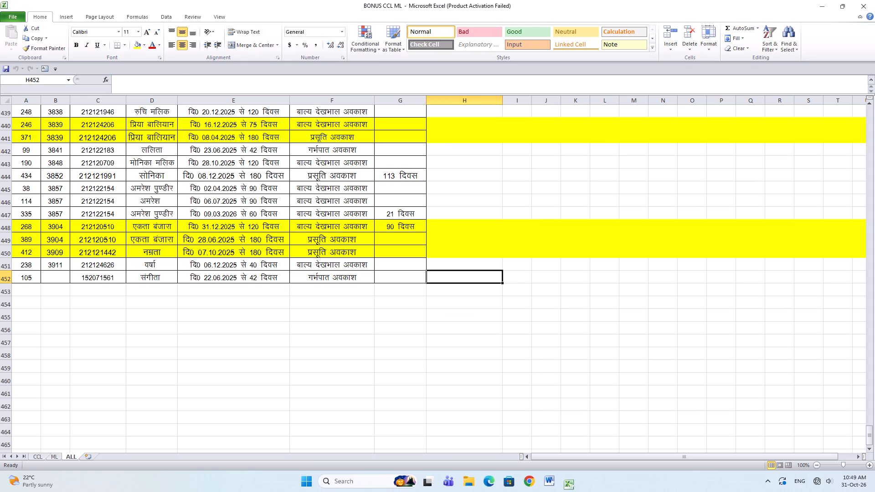
left_click(268, 180)
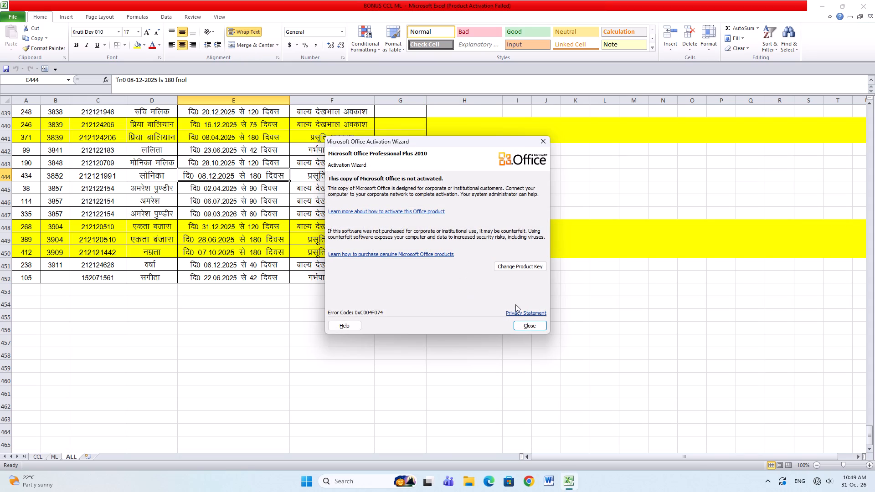
left_click(525, 328)
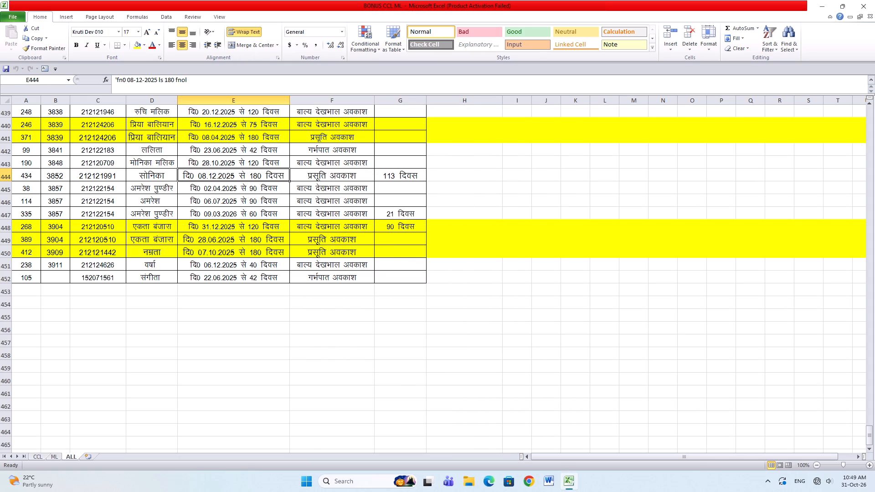
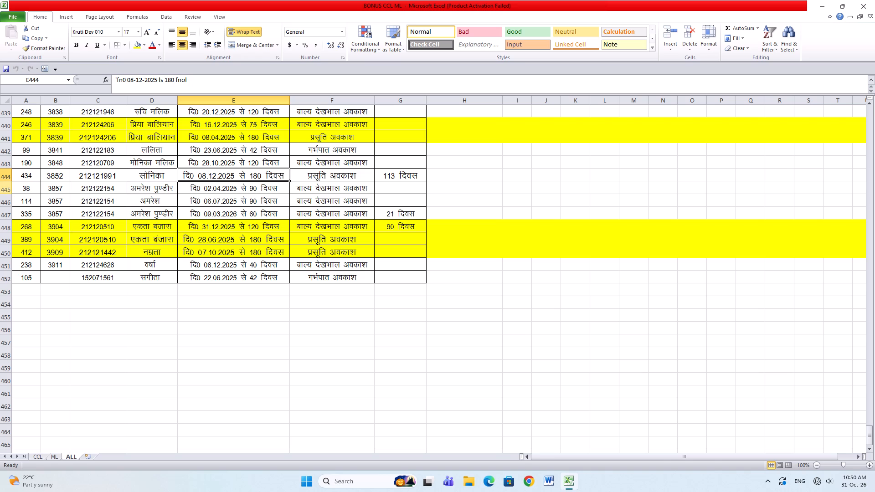
Copy the personnel number in cell C445 of the ALL sheet.
left_click_drag(5, 188, 3, 208)
left_click(3, 208)
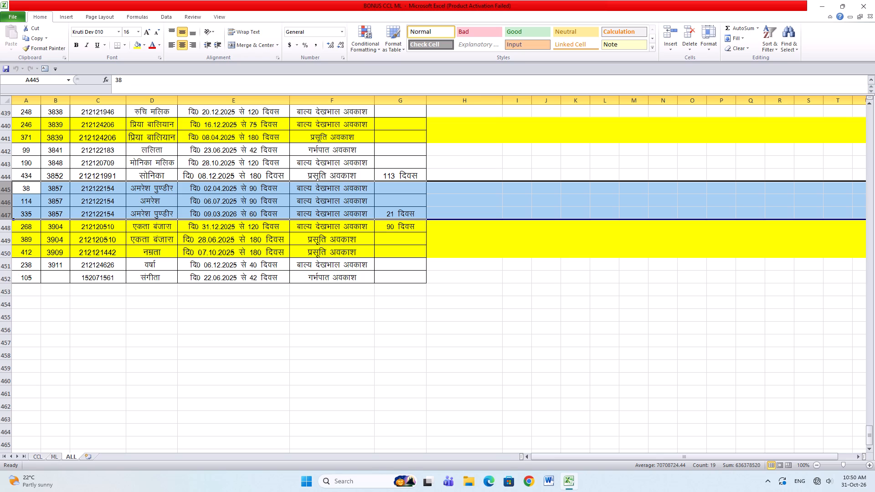
left_click(93, 191)
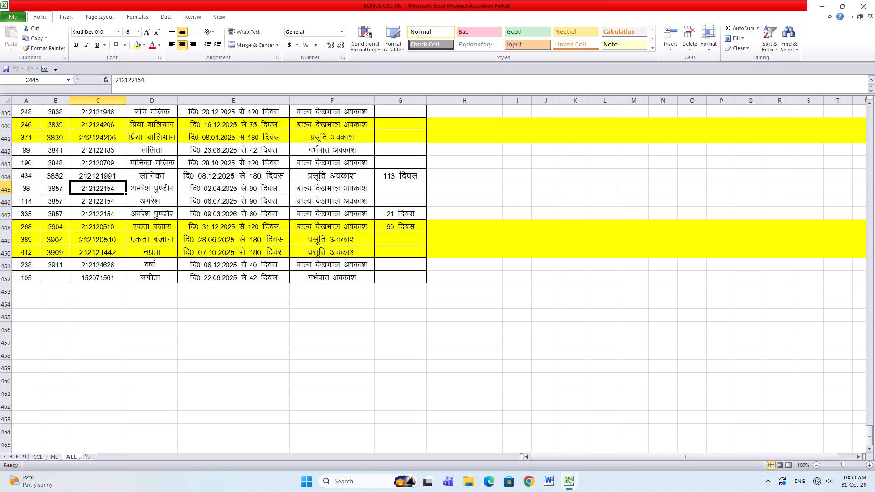
key("ctrl+c")
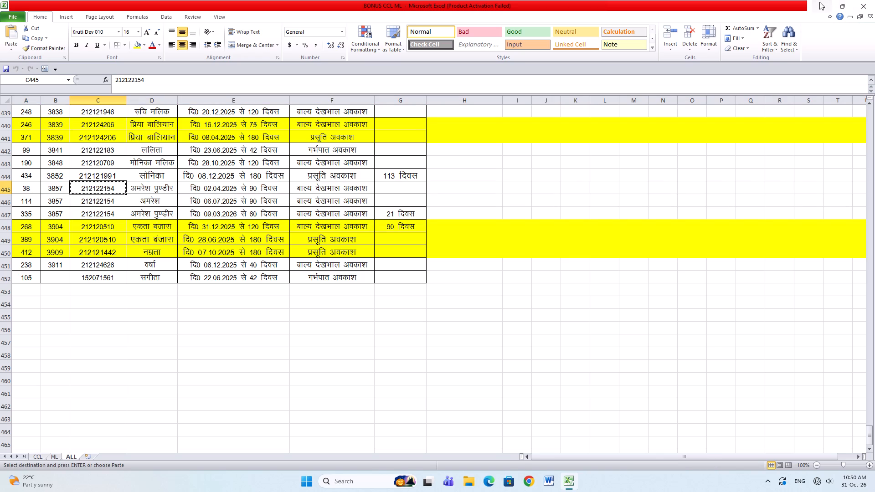
Open the RELIVING ORDER document from the CRK CP WORK TOTAL folder inside CRK CP on Local Disk (D:).
left_click(819, 2)
double_click(16, 64)
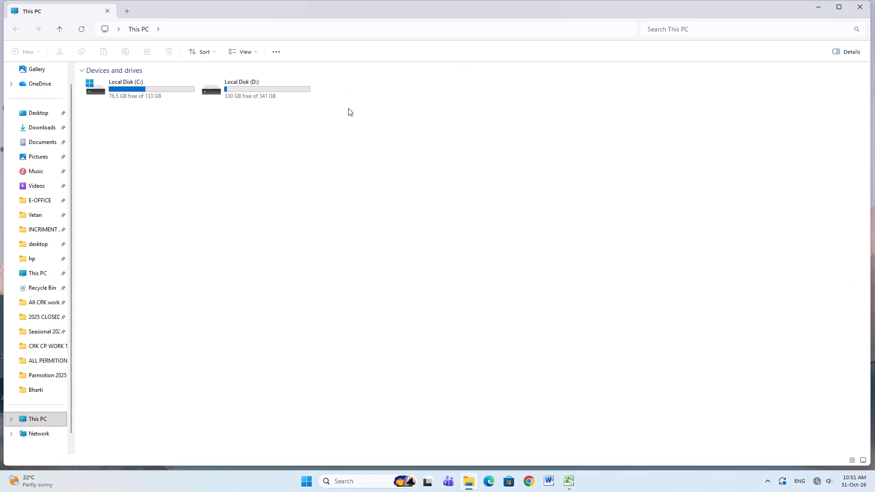
double_click(275, 89)
double_click(131, 227)
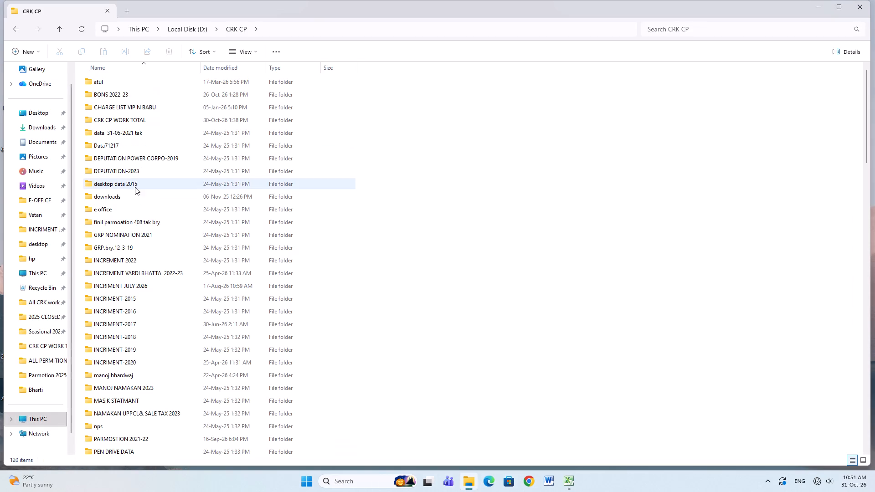
double_click(119, 123)
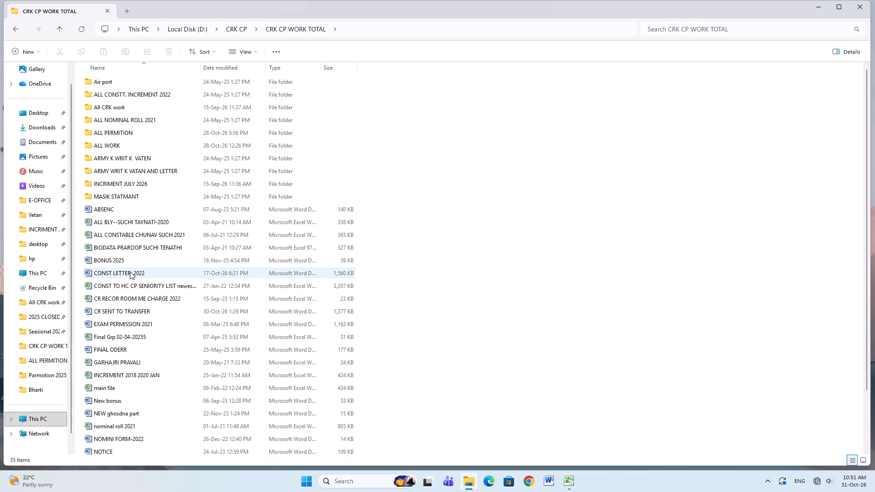
scroll(129, 310, "down", 2)
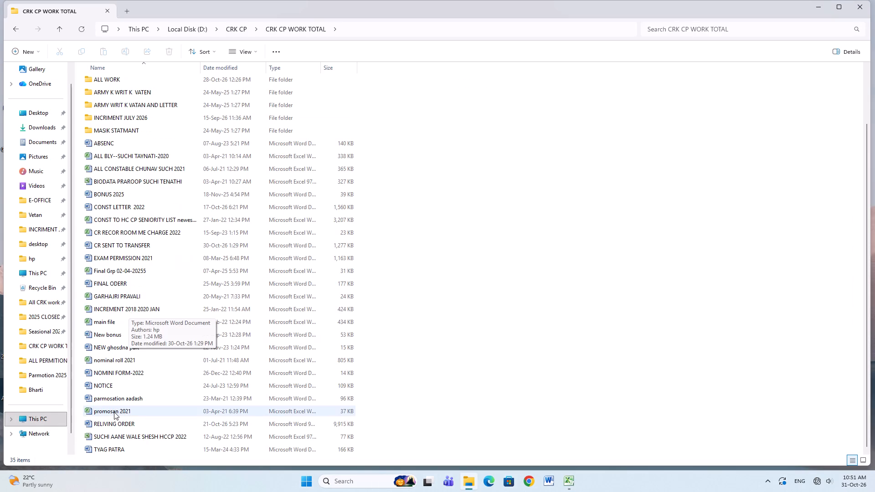
double_click(115, 422)
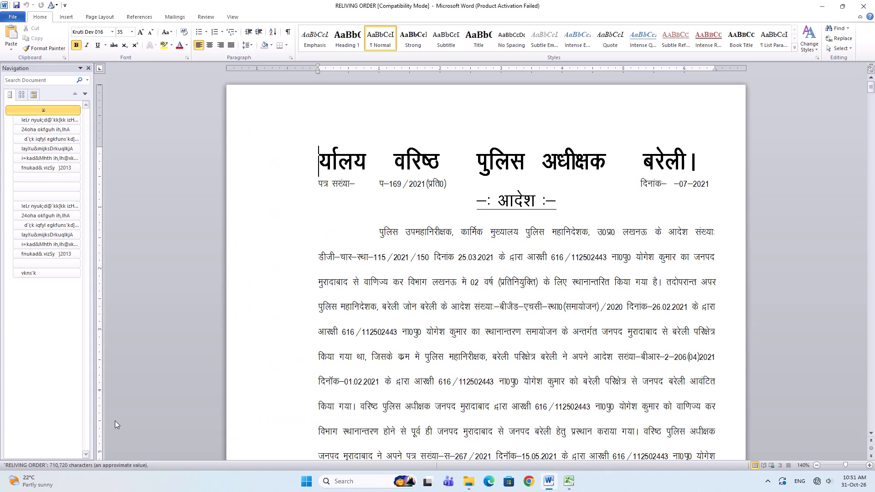
Search the RELIVING ORDER document for the copied personnel number, and close the document and its folder window.
key("ctrl+f")
key("ctrl+v")
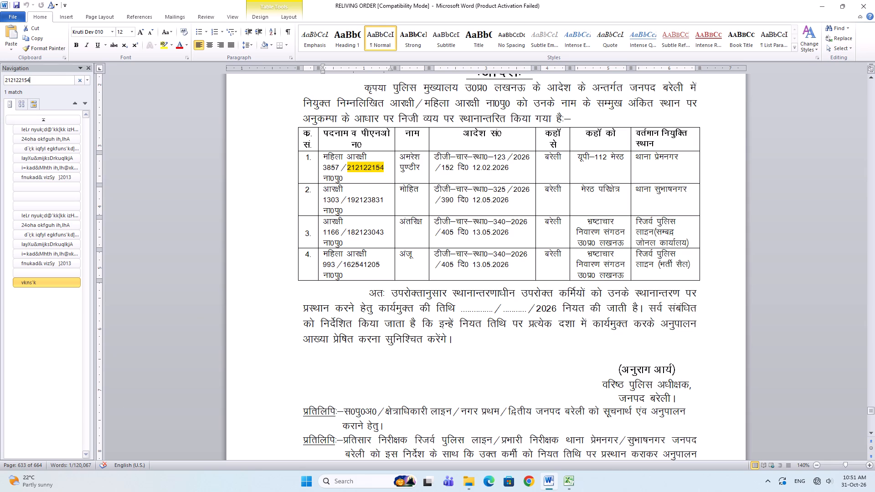
left_click(871, 0)
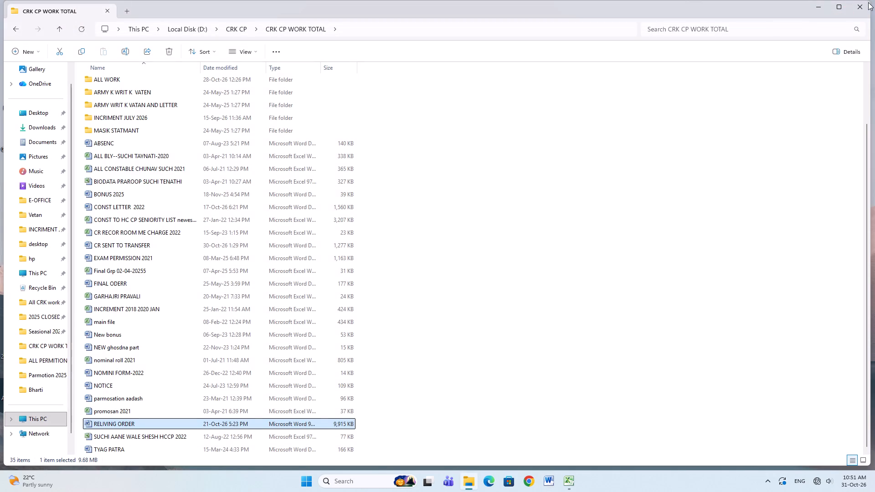
left_click(865, 3)
Return to the BONUS CCL ML workbook and copy the personnel number in cell C444 of the ALL sheet.
key("alt+Tab")
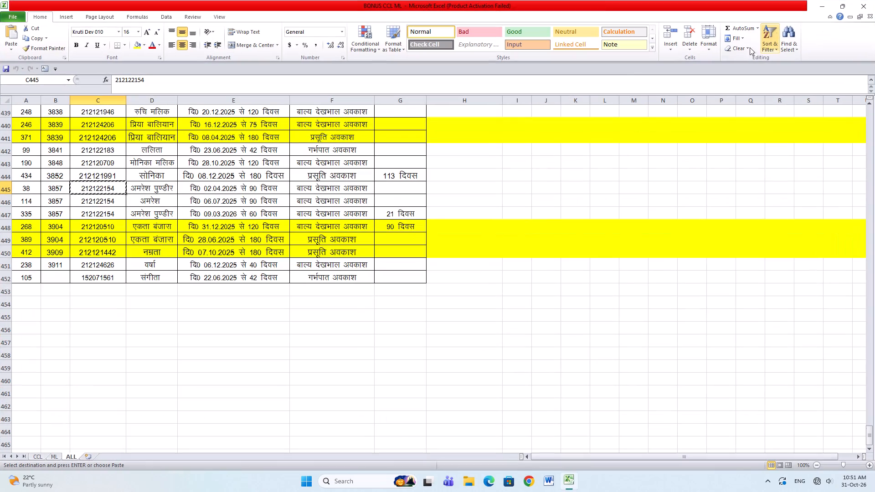
scroll(194, 148, "up", 1)
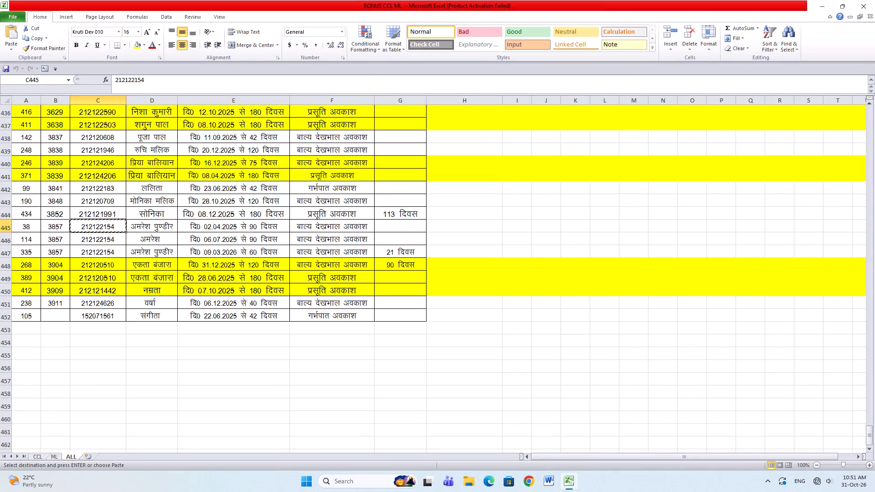
left_click(8, 203)
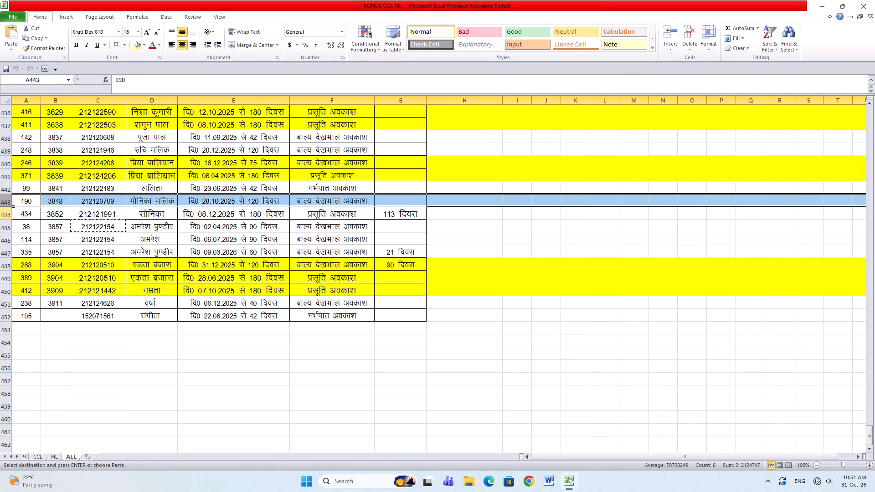
left_click(5, 215)
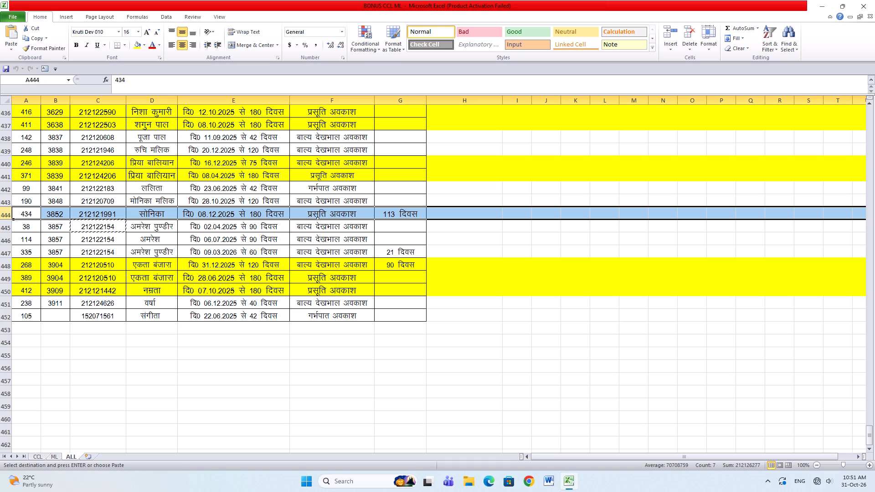
left_click(57, 209)
left_click(104, 209)
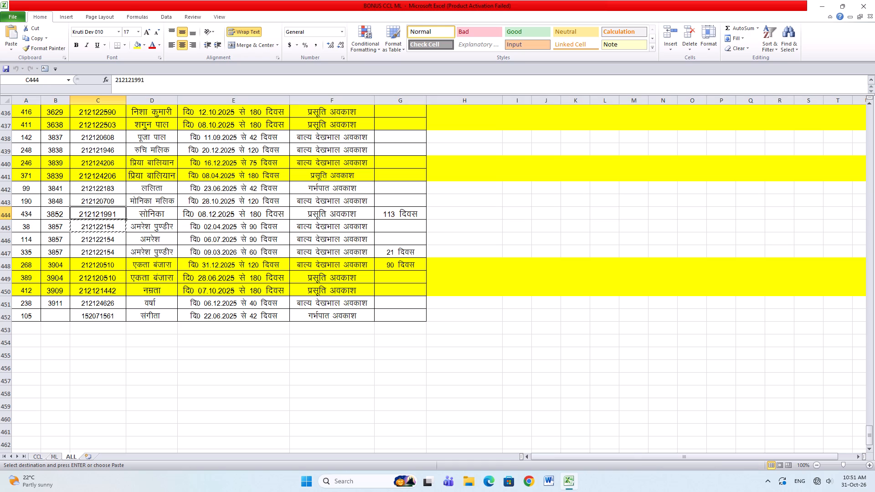
key("ctrl+c")
key("ctrl+c")
Open the तैनाती 23.07.2026 workbook from the Downloads folder and dismiss its opening dialog.
left_click(819, 1)
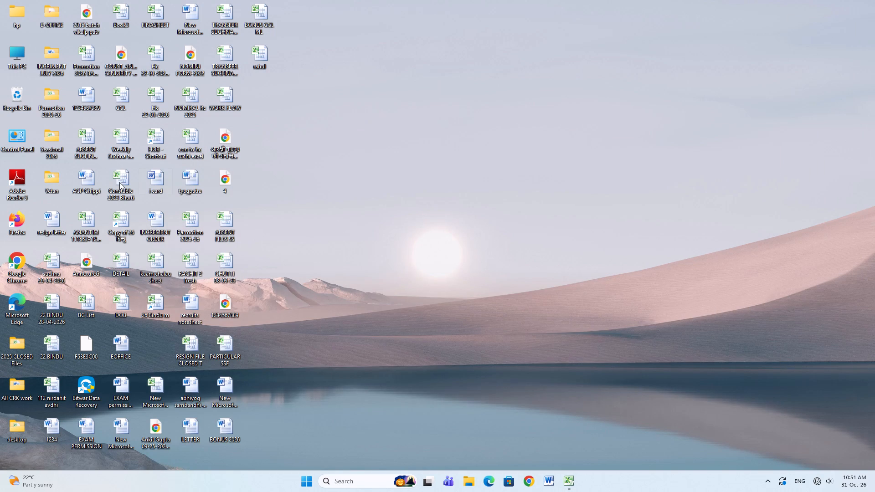
double_click(16, 59)
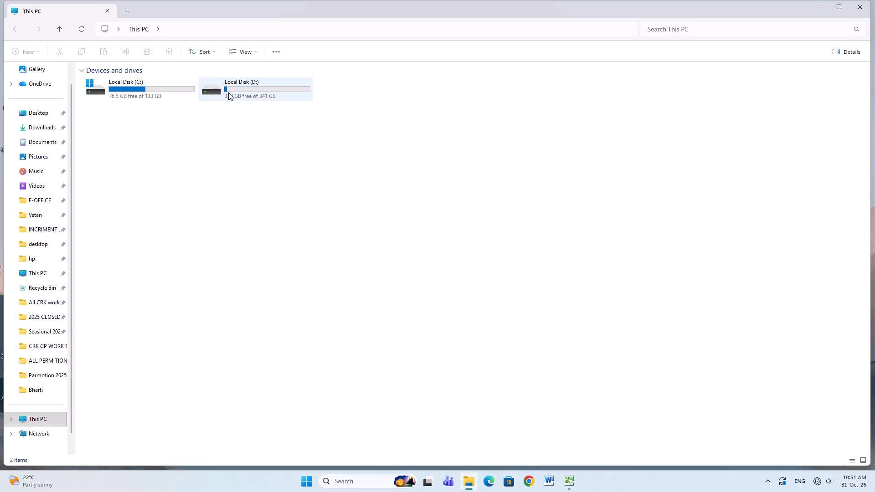
double_click(228, 92)
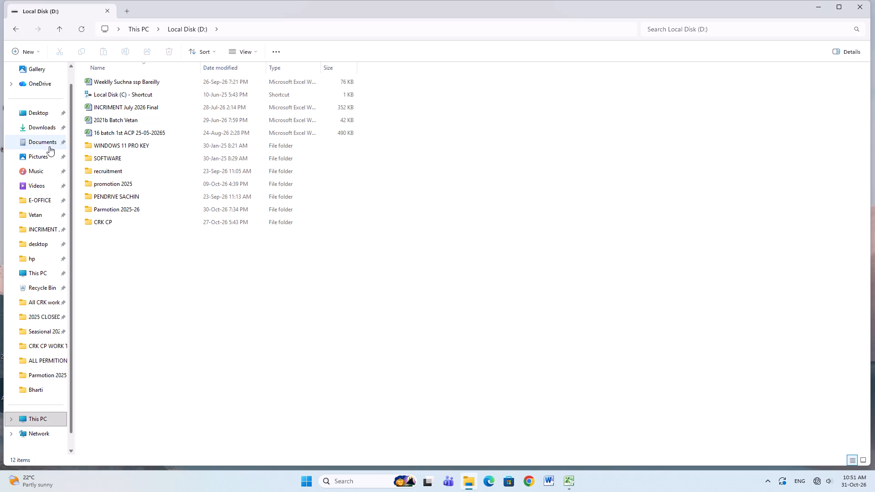
scroll(45, 143, "up", 5)
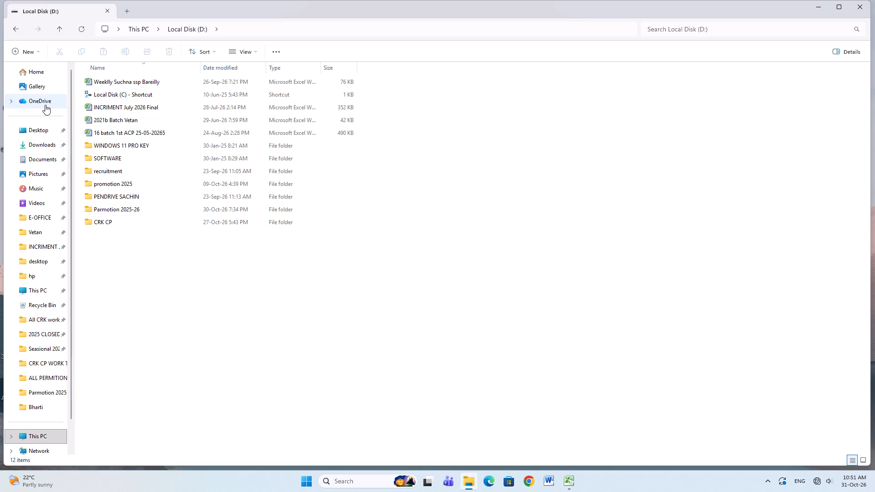
left_click(36, 142)
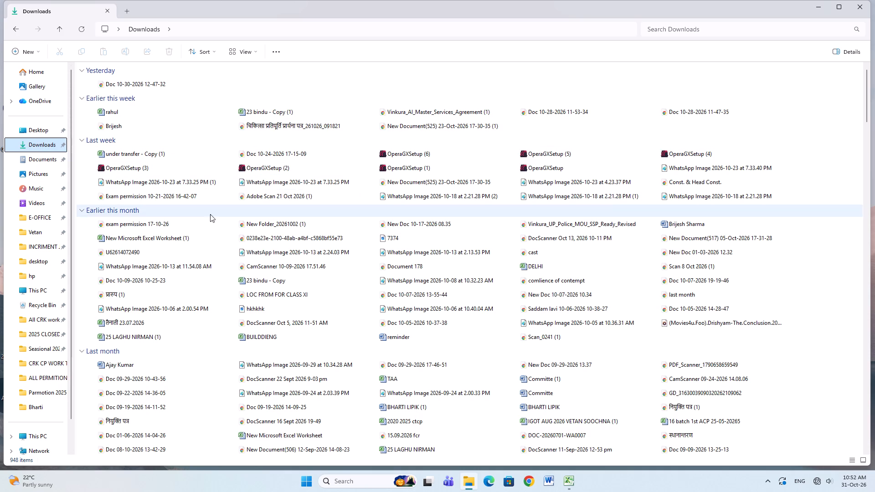
double_click(136, 322)
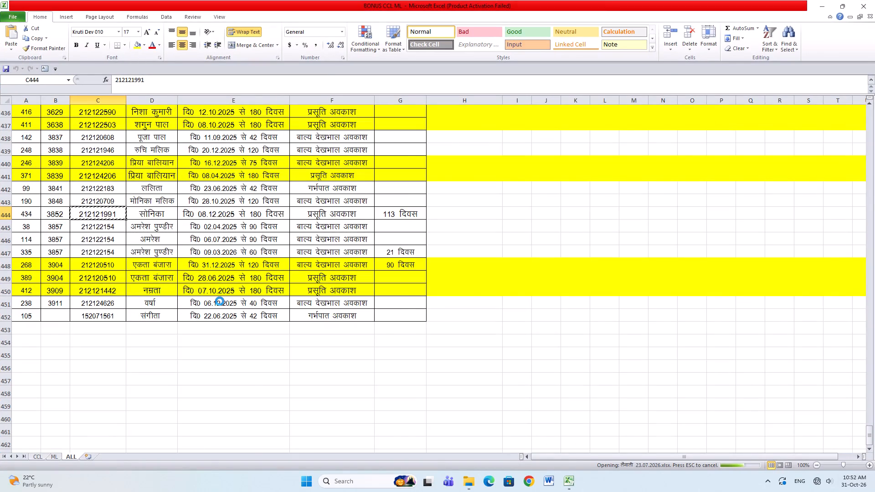
left_click(445, 273)
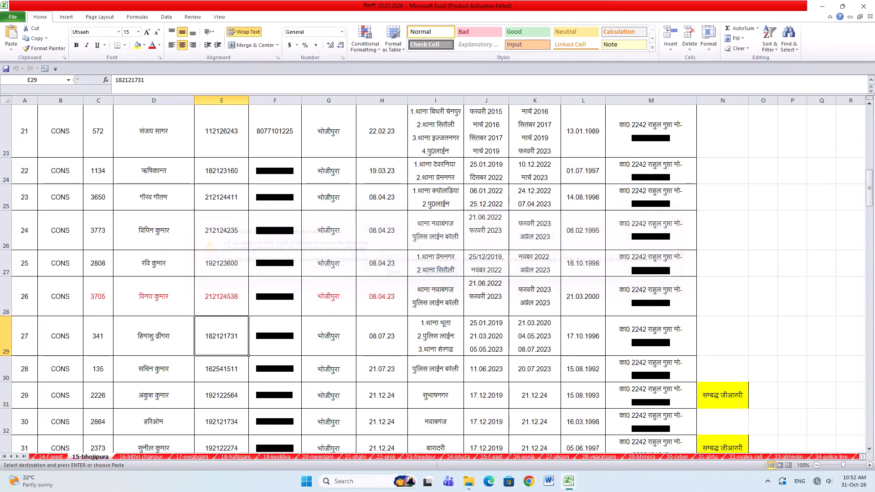
Search the 15-bhojipura sheet for the copied personnel number.
scroll(362, 265, "up", 5)
key("ctrl+f")
key("ctrl+v")
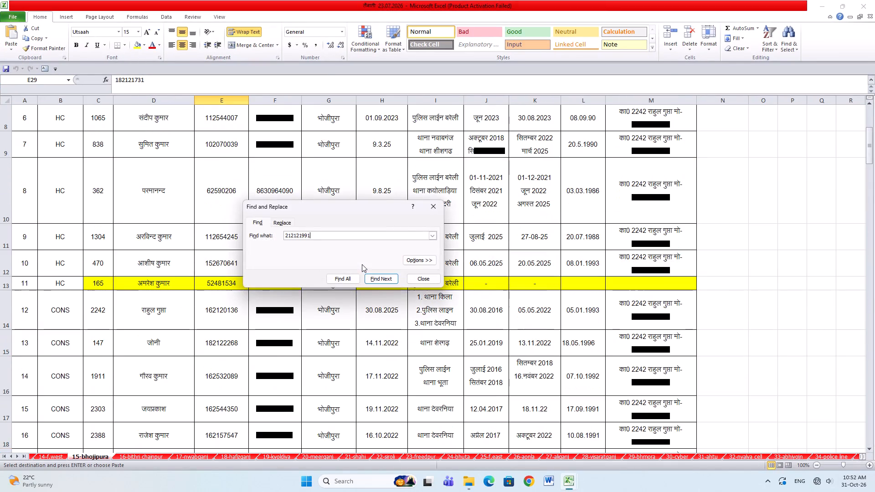
left_click(377, 277)
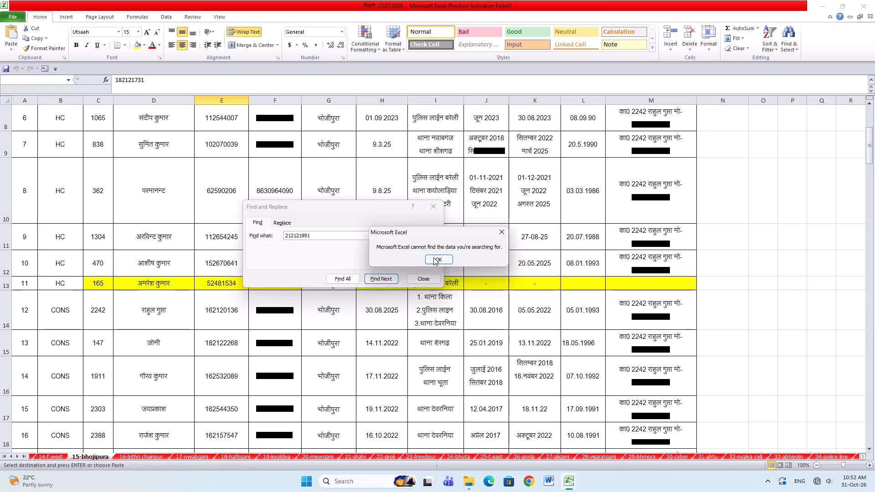
left_click(437, 257)
Extend the personnel number search to the whole workbook and select the matching row to examine the posting record.
left_click(423, 257)
left_click(305, 258)
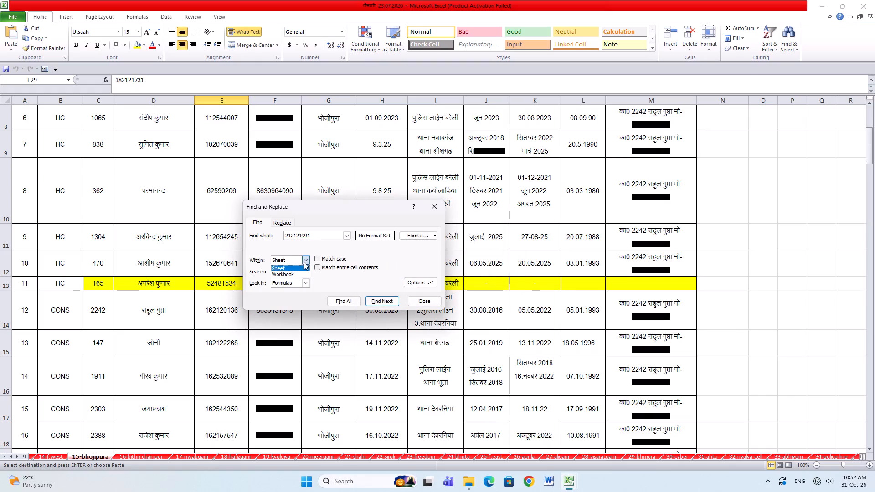
left_click(303, 272)
left_click(371, 300)
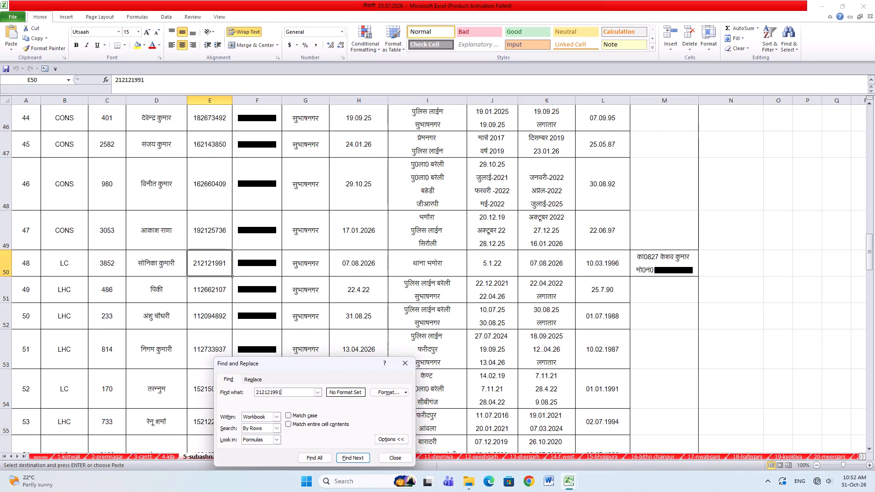
left_click(0, 262)
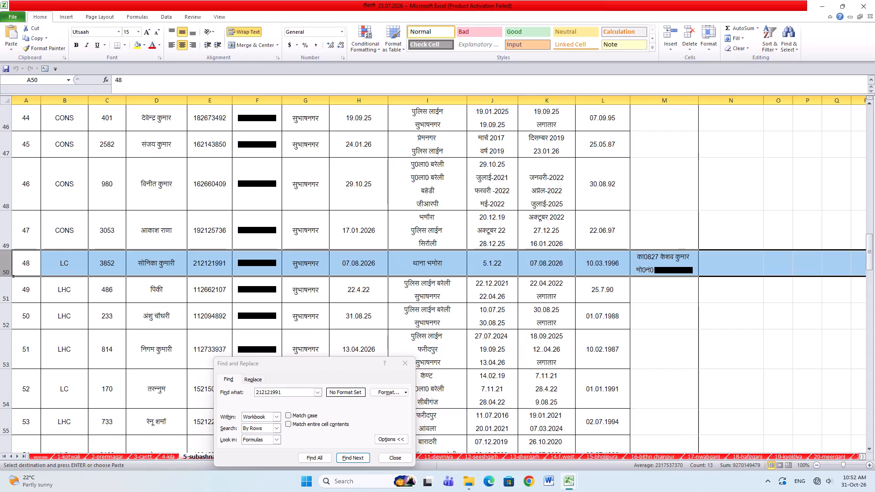
scroll(96, 264, "up", 1)
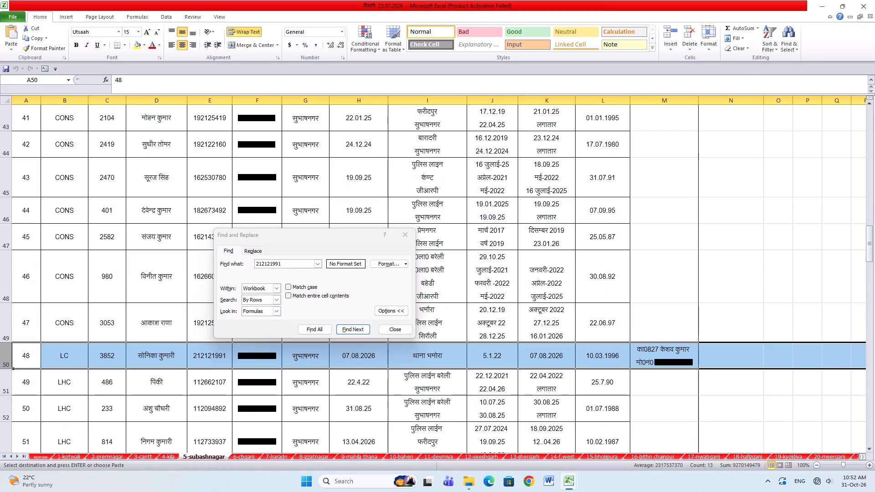
Switch back to the ALL sheet of the BONUS CCL ML workbook.
key("alt+Tab")
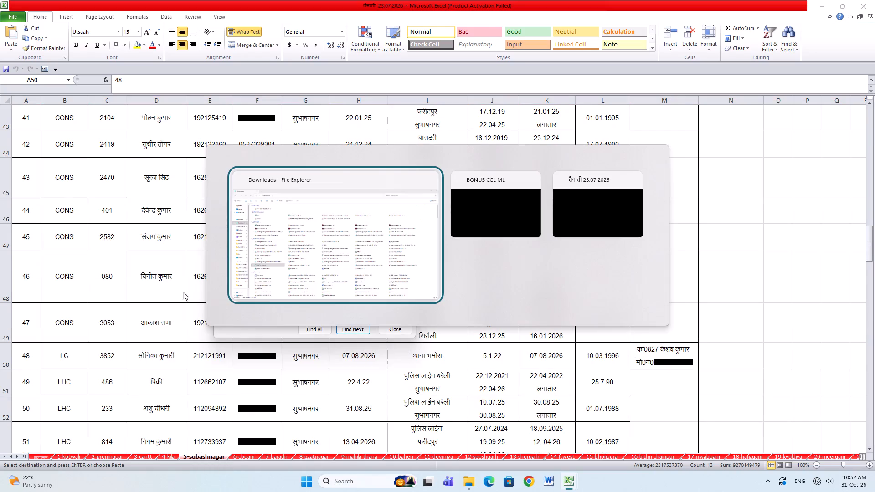
key("alt+Tab")
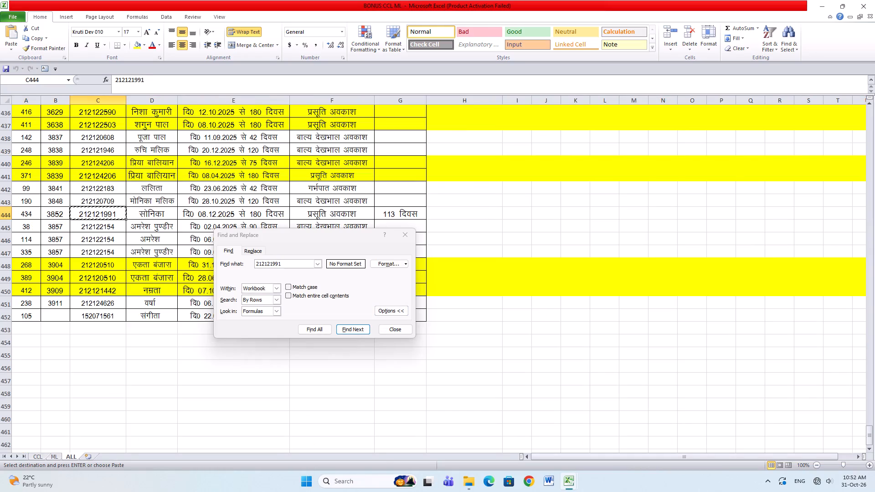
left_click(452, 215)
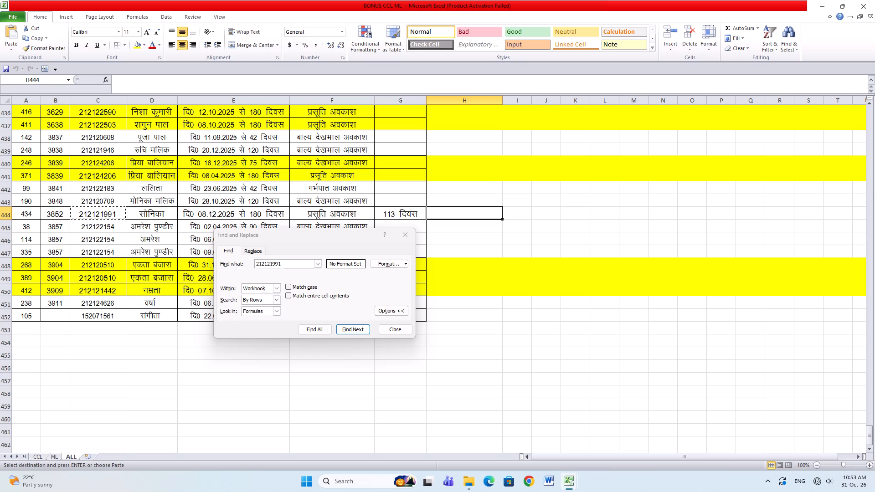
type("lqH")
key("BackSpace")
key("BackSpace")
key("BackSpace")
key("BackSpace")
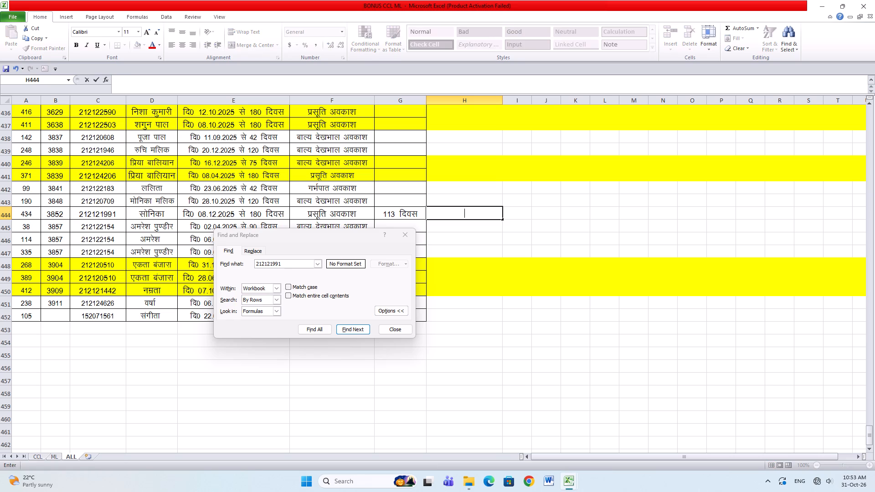
Set the font of column H on the ALL sheet to Kruti Dev 010 and save the workbook.
left_click(456, 102)
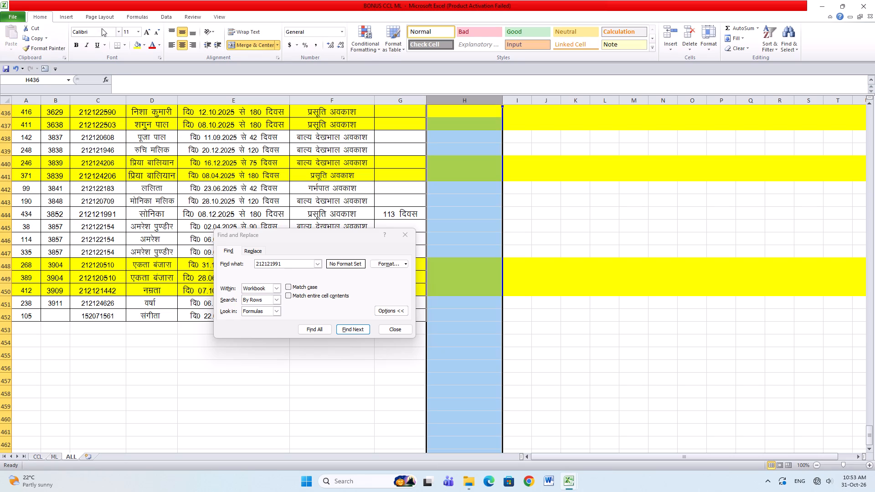
left_click(117, 29)
scroll(111, 120, "down", 11)
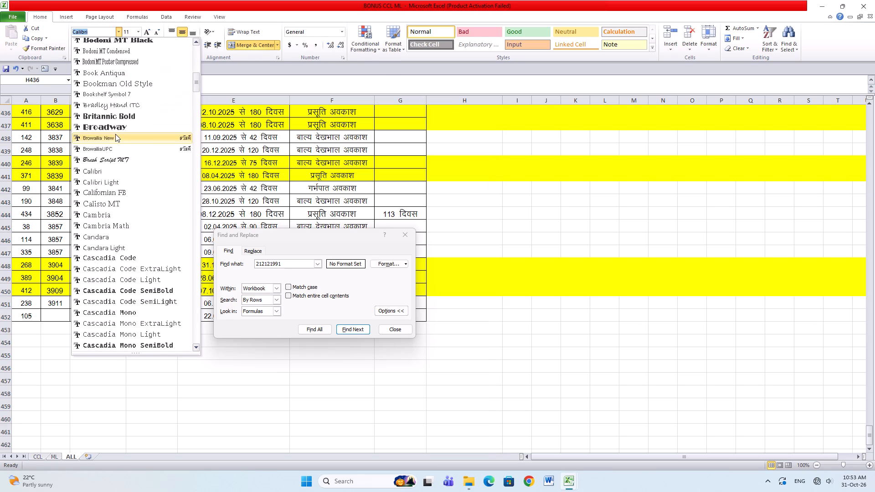
scroll(115, 134, "down", 20)
scroll(115, 134, "down", 17)
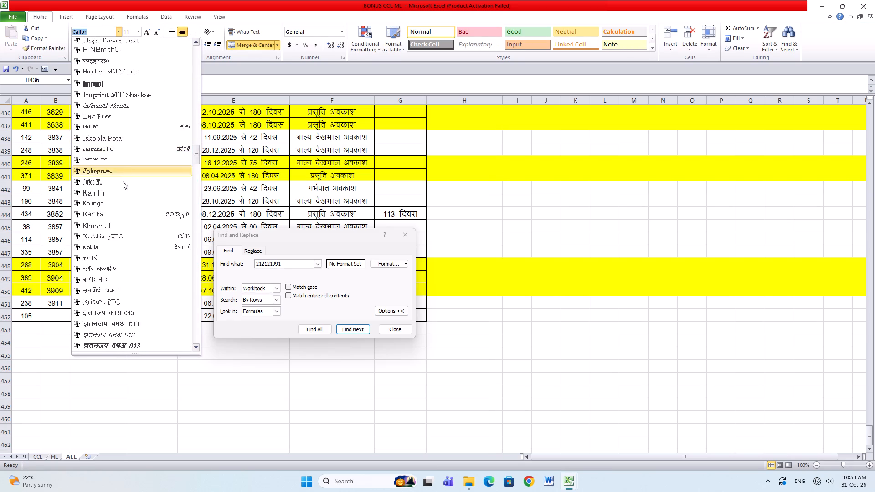
scroll(124, 203, "down", 1)
left_click(124, 280)
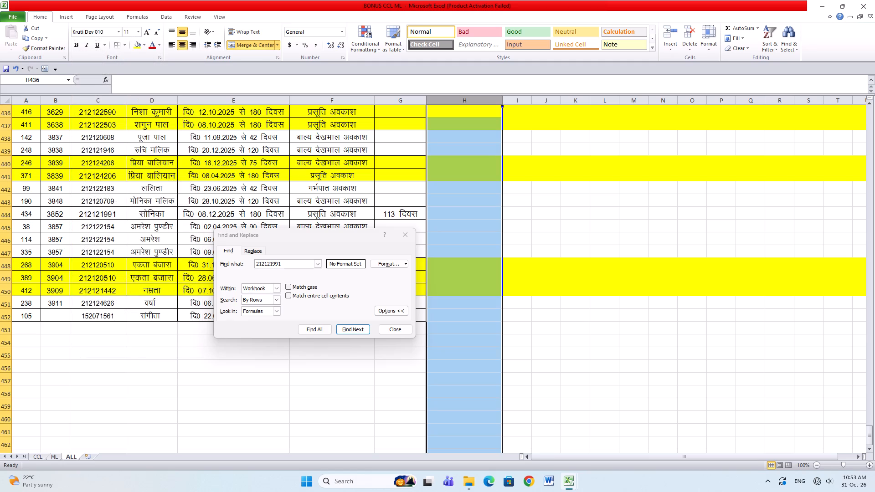
key("ctrl+s")
key("ctrl+s")
Enter the posting सुभाषनगर in cell H444 and save the workbook.
left_click(469, 263)
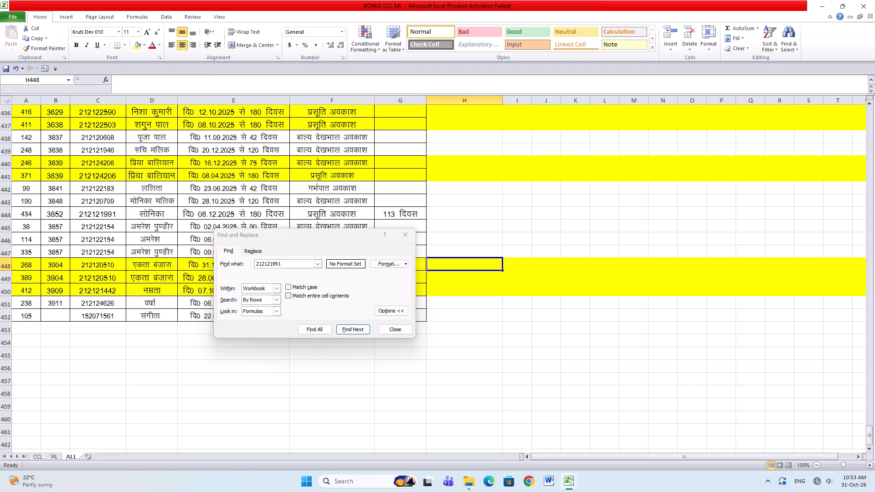
left_click(453, 216)
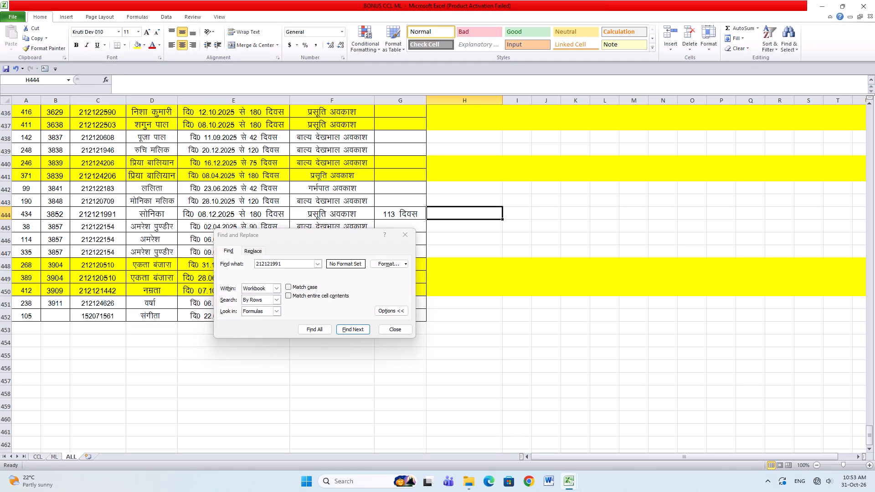
type("lqHkk'k")
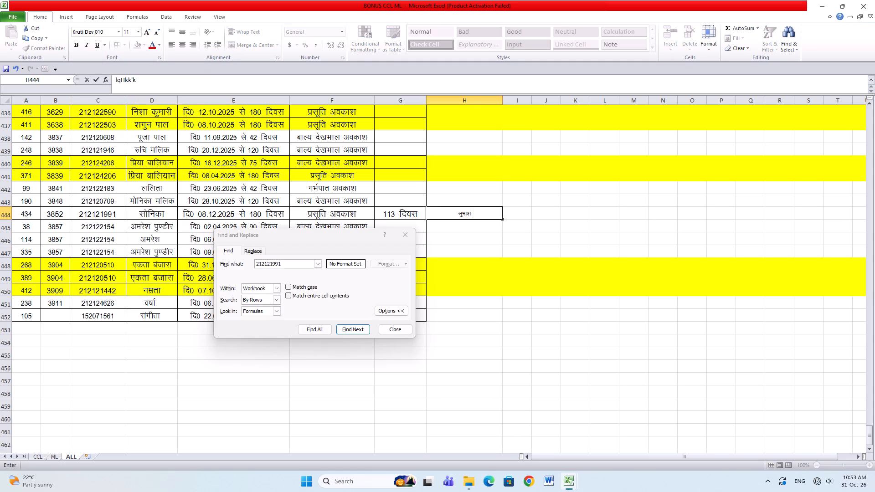
key("BackSpace")
key("BackSpace")
type("\"kuxj")
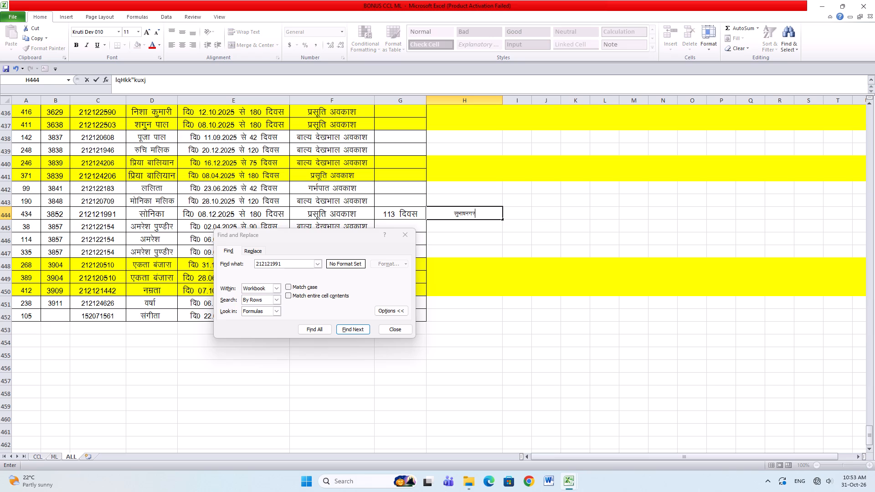
key("Tab")
key("ctrl+s")
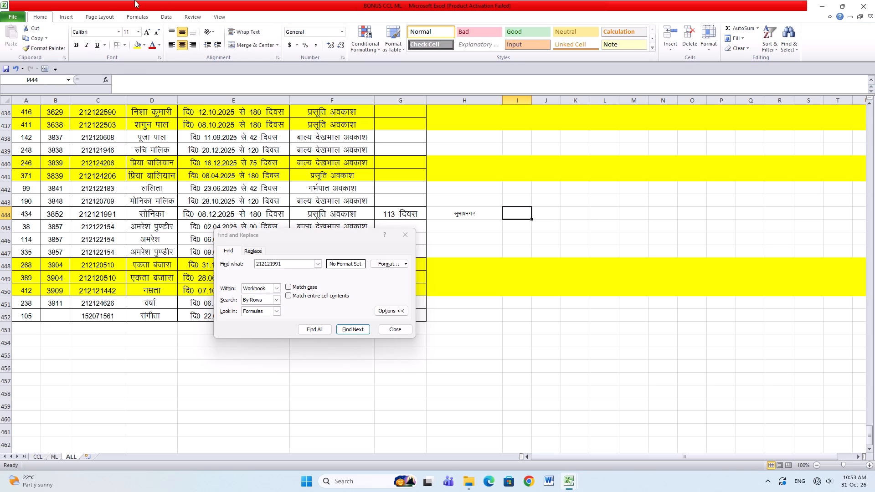
Increase the font size of column H to 14 and save the workbook.
left_click(465, 103)
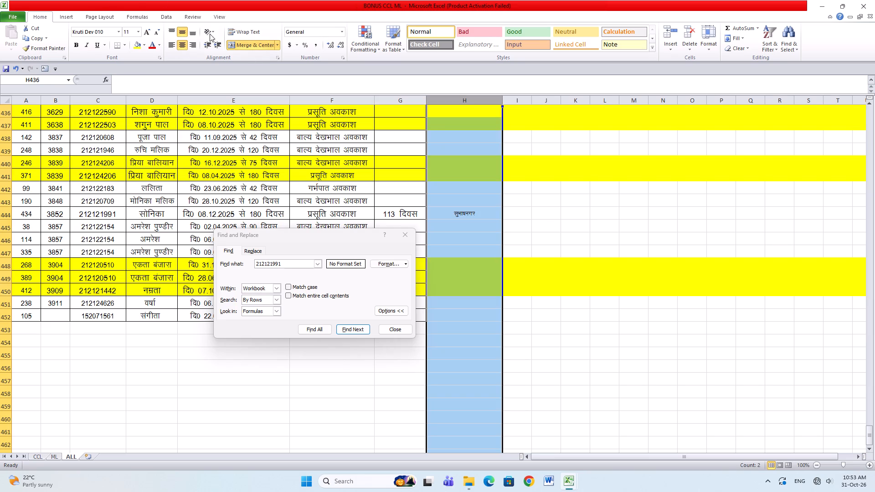
double_click(145, 33)
left_click(145, 33)
left_click(533, 250)
key("ctrl+s")
key("ctrl+s")
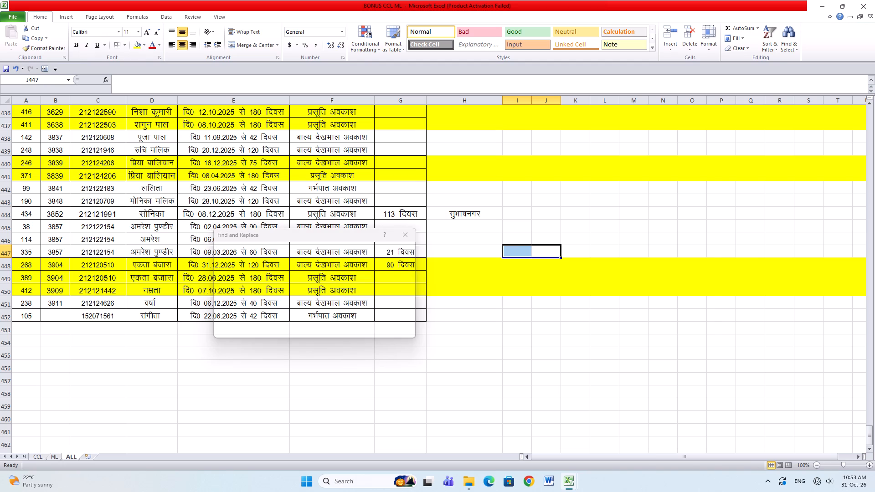
left_click(519, 254)
left_click(522, 224)
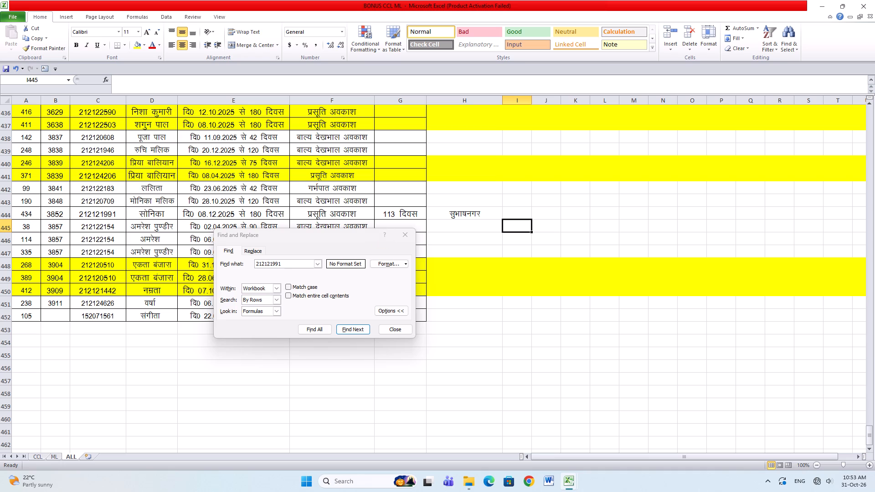
Search the workbook for the column B number shared by rows 424 to 426 and select those rows on the ALL sheet.
double_click(266, 262)
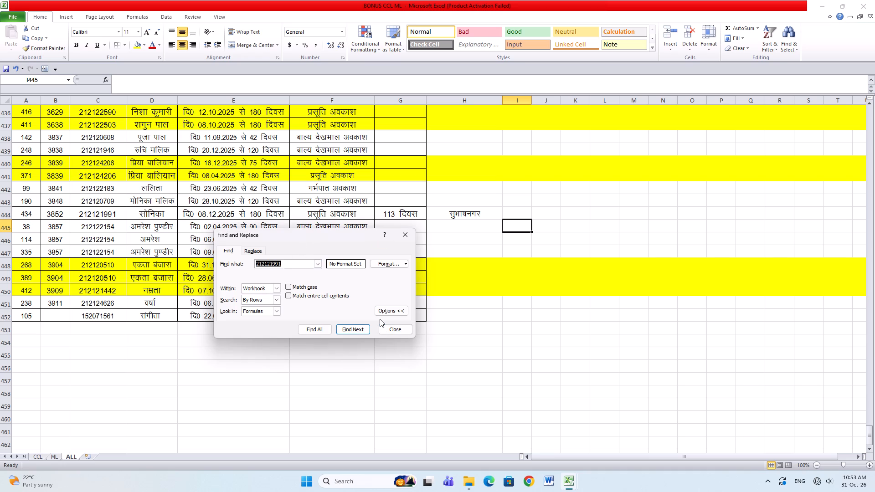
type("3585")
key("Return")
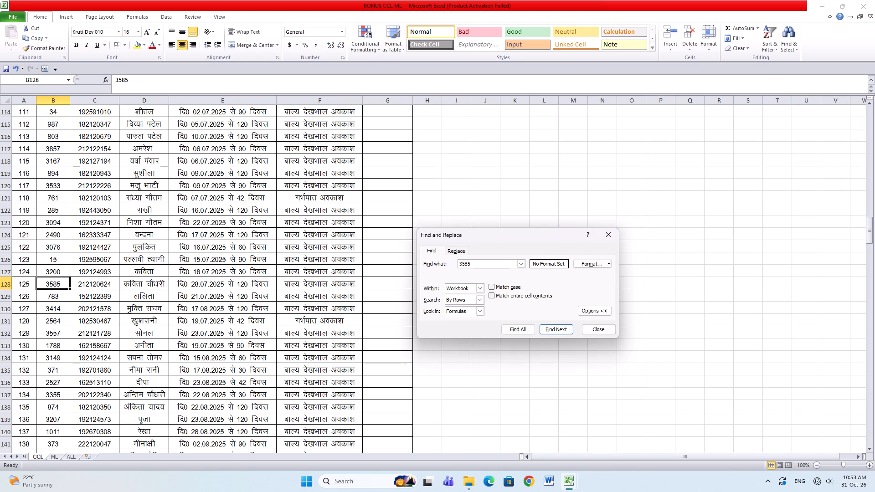
left_click(69, 454)
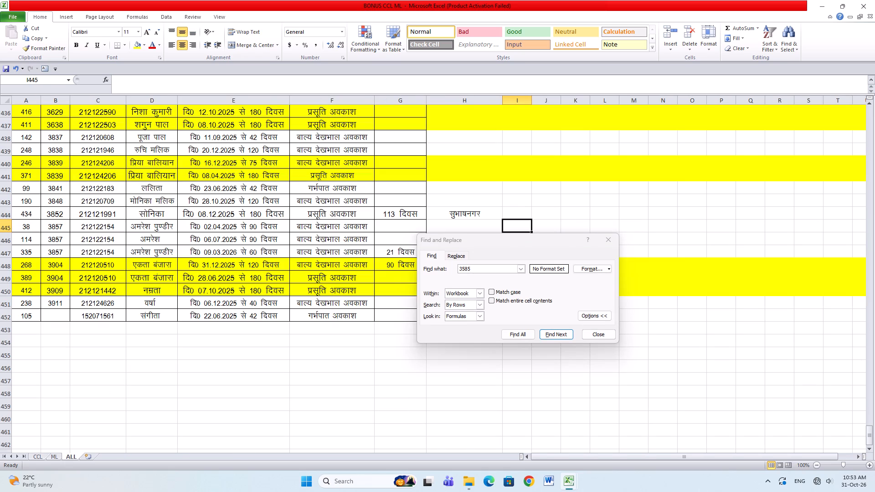
left_click(50, 103)
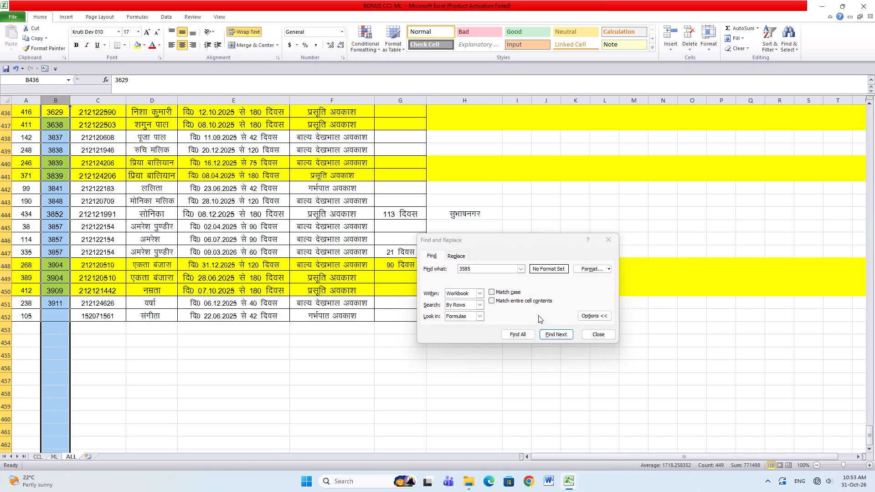
left_click(555, 333)
left_click(548, 331)
left_click(548, 331)
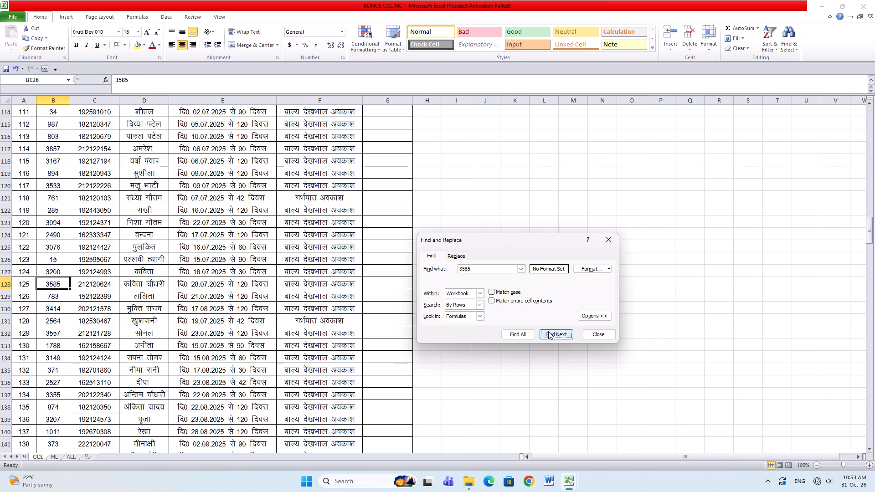
left_click(548, 331)
left_click(548, 331)
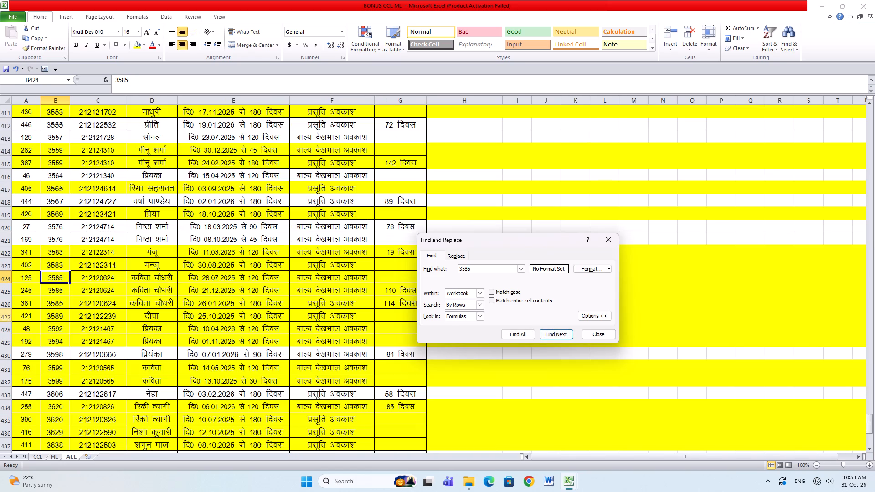
left_click_drag(6, 278, 19, 345)
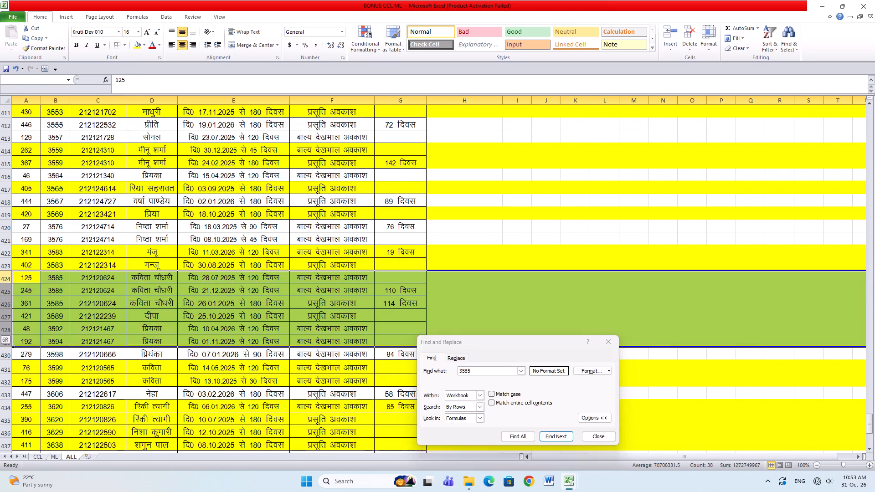
left_click_drag(19, 345, 12, 305)
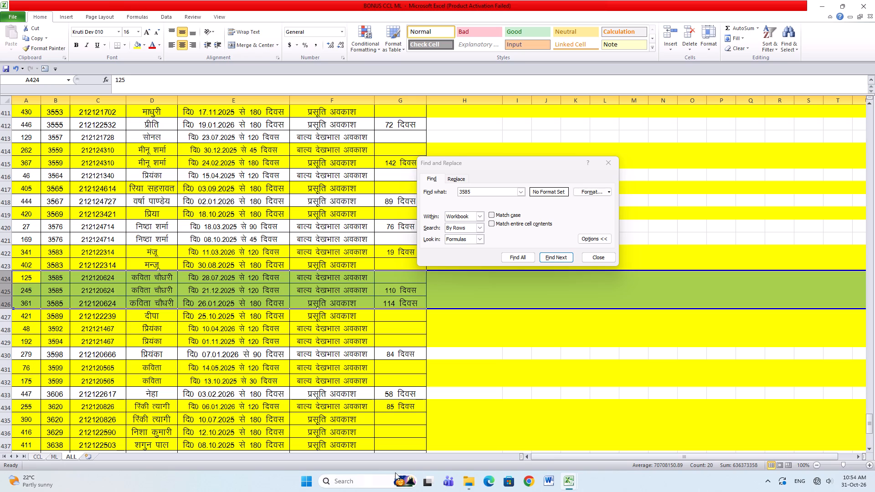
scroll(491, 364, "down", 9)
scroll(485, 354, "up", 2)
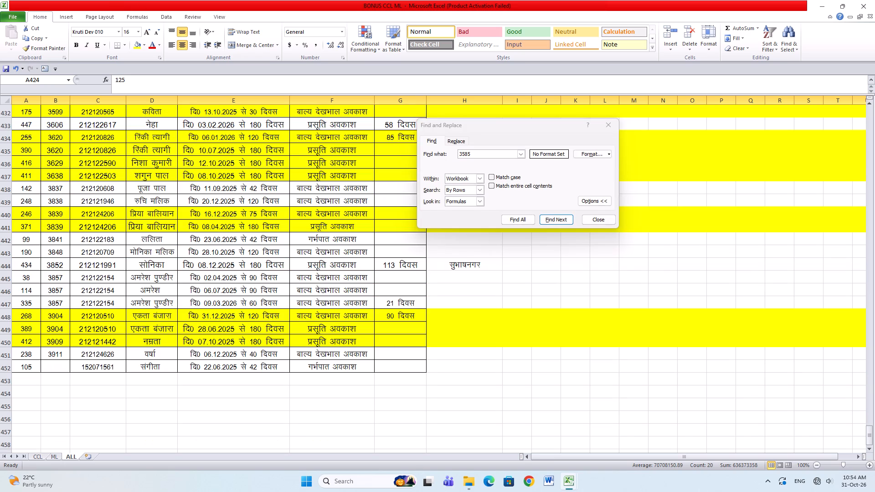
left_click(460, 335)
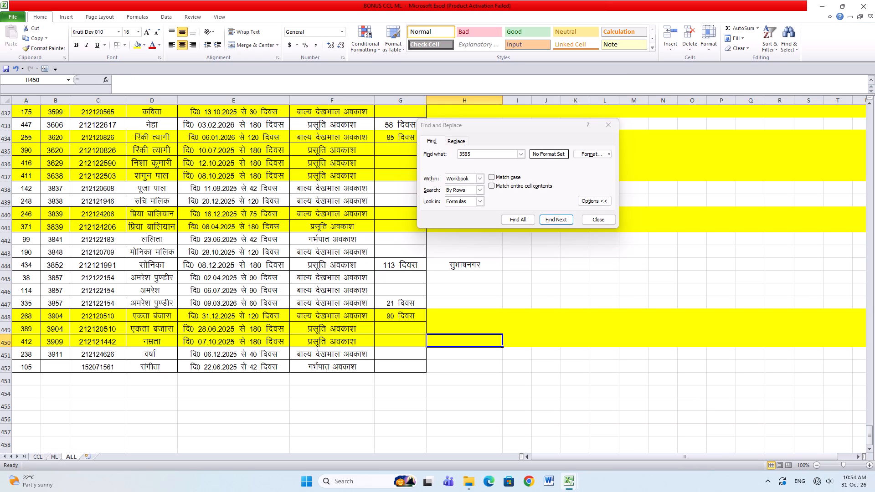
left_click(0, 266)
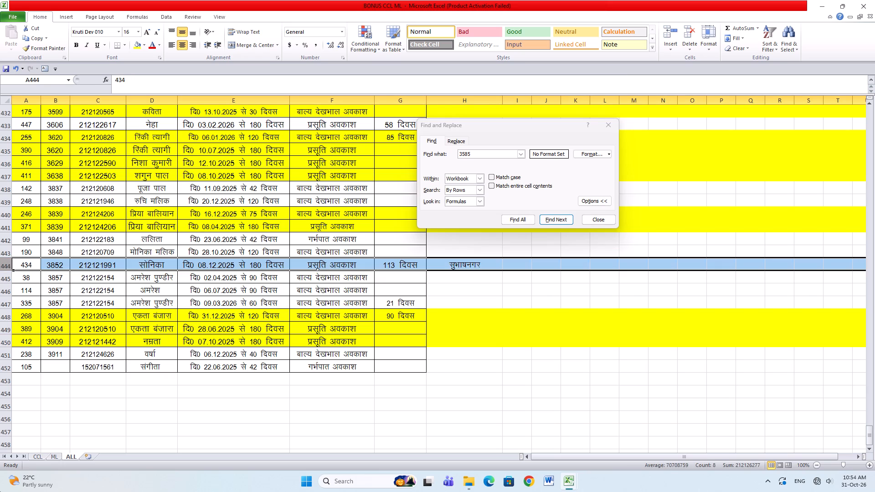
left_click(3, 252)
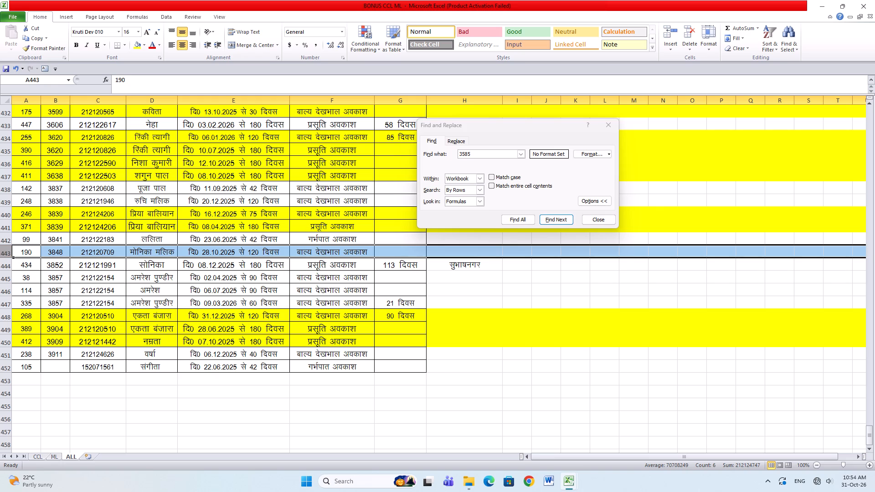
Copy the personnel number in C441 and search the whole तैनाती 23.07.2026 workbook for it.
left_click(100, 228)
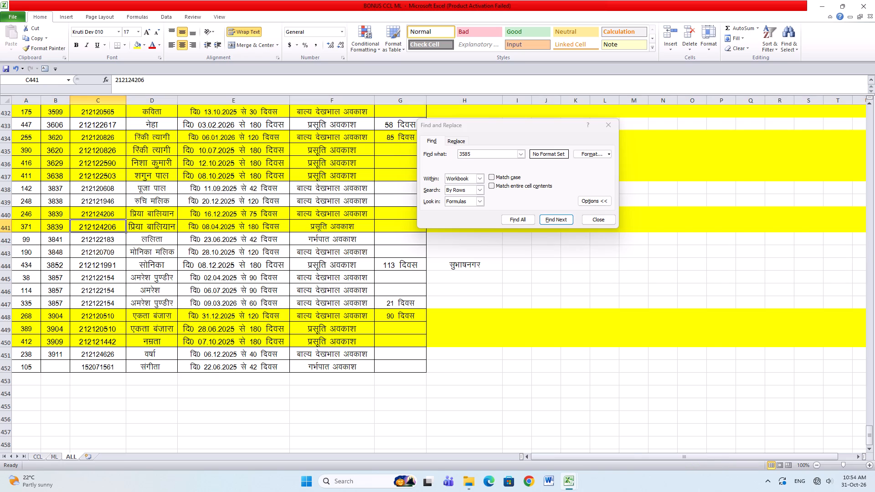
key("ctrl+c")
key("alt+Tab")
key("alt+Tab")
key("alt+Tab")
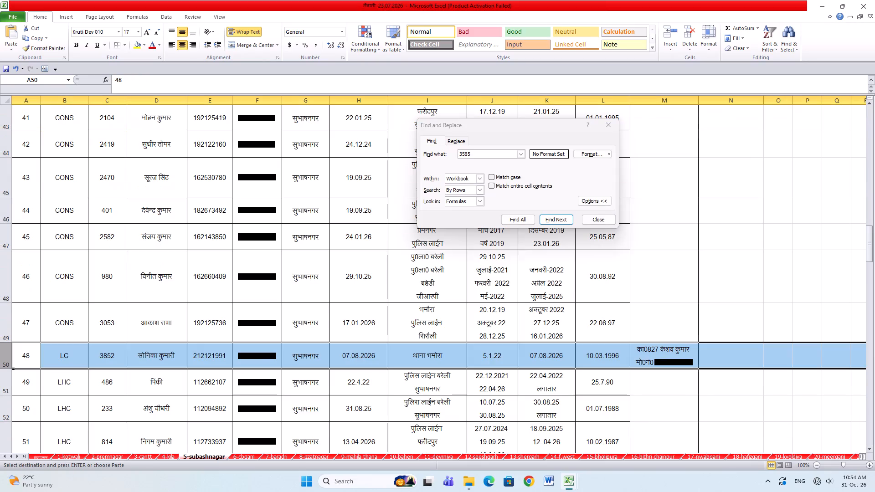
left_click(274, 209)
left_click_drag(475, 151, 465, 152)
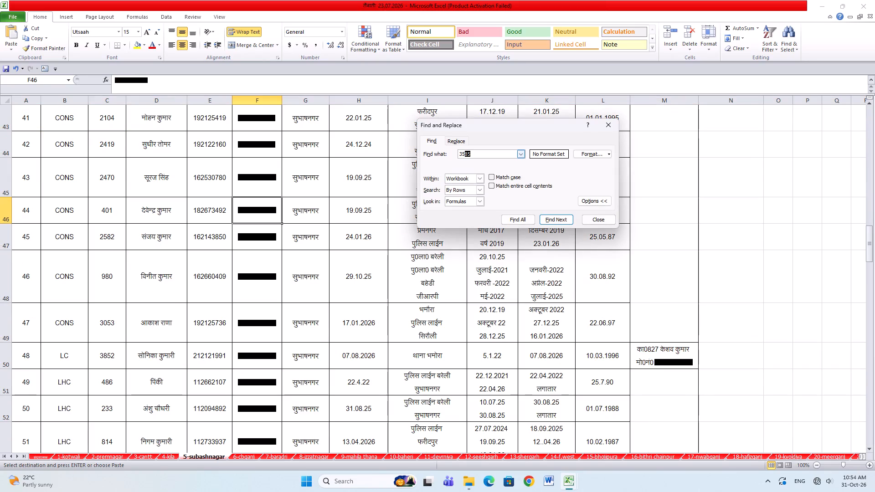
left_click_drag(465, 152, 451, 150)
key("ctrl+v")
key("Return")
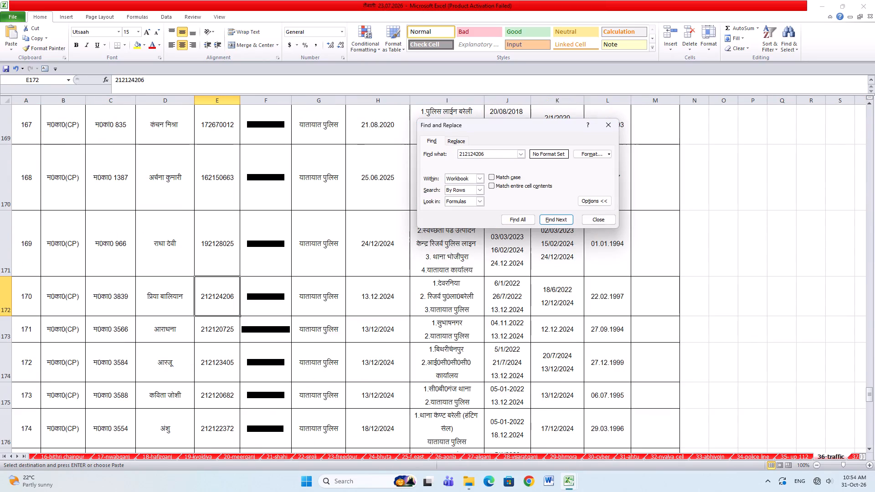
Return to the ALL sheet of BONUS CCL ML, enter the posting यातायात पुलिस in cell H441 and save the workbook.
key("alt+Tab")
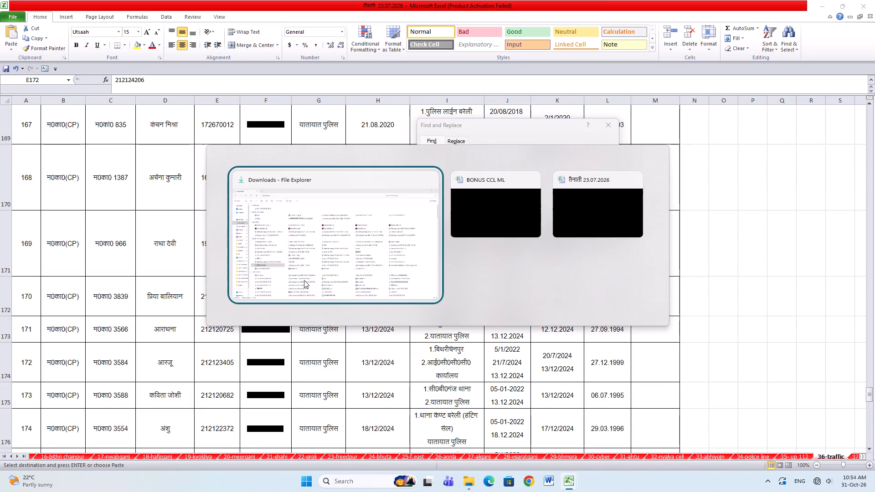
key("alt+Tab")
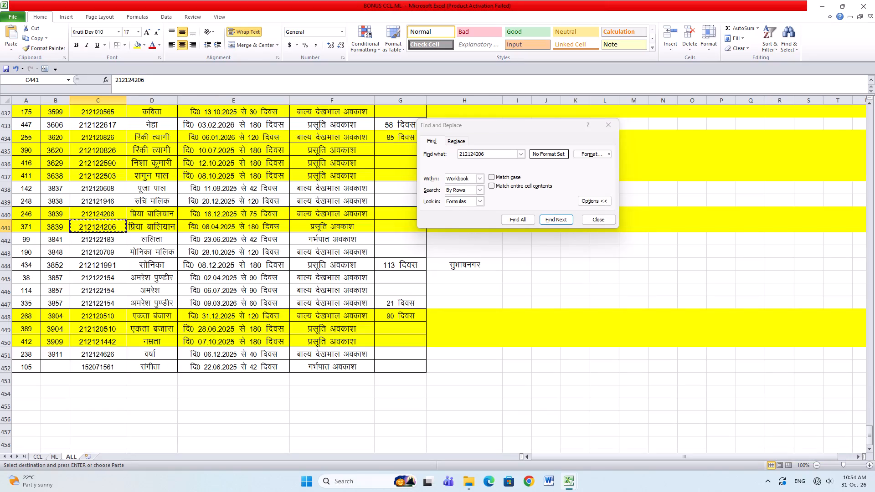
left_click(452, 235)
left_click_drag(519, 126, 593, 113)
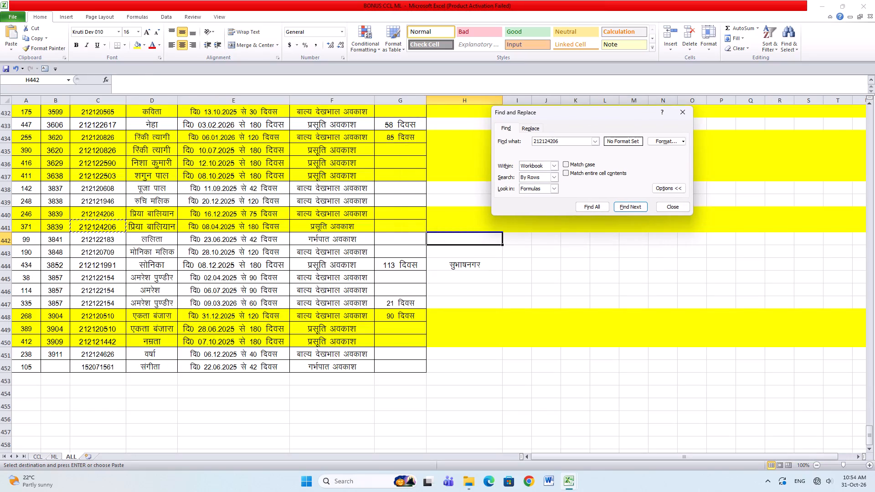
left_click(440, 226)
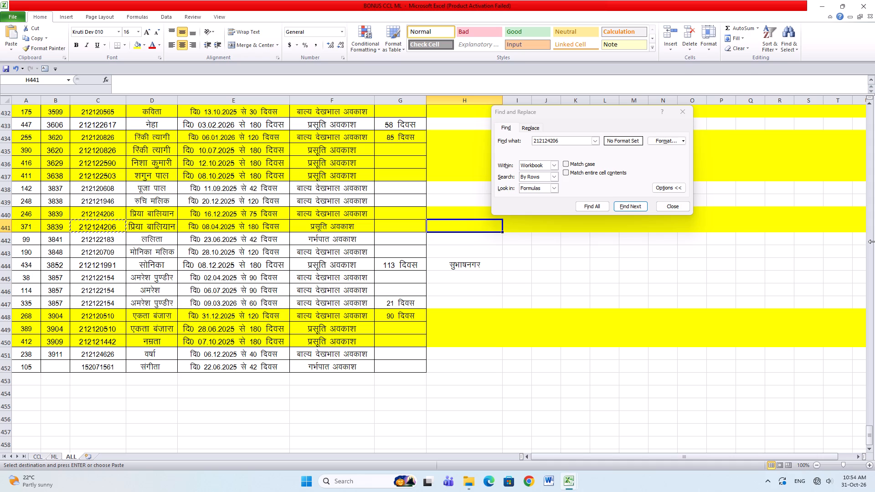
key("space")
type(";krk;kr iqfyl")
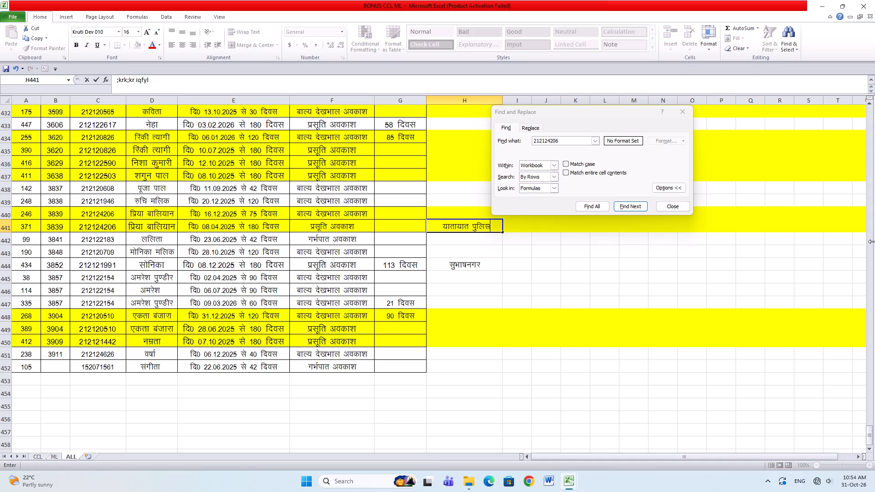
key("ctrl+s")
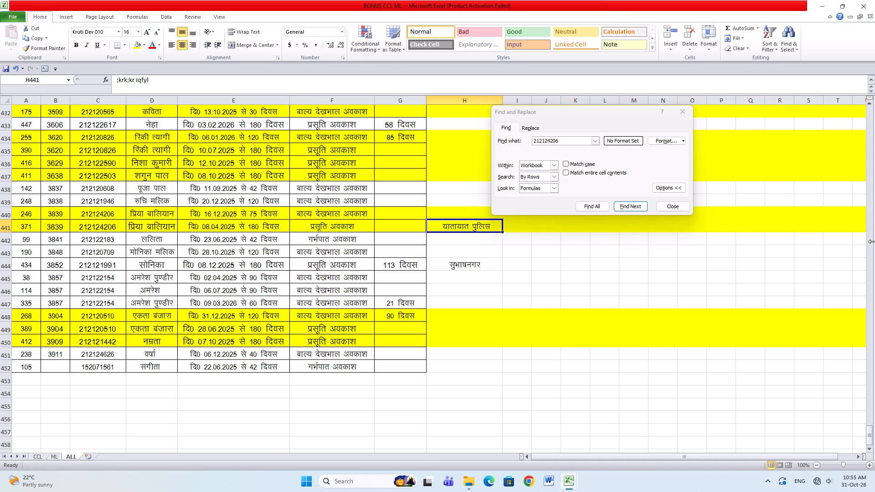
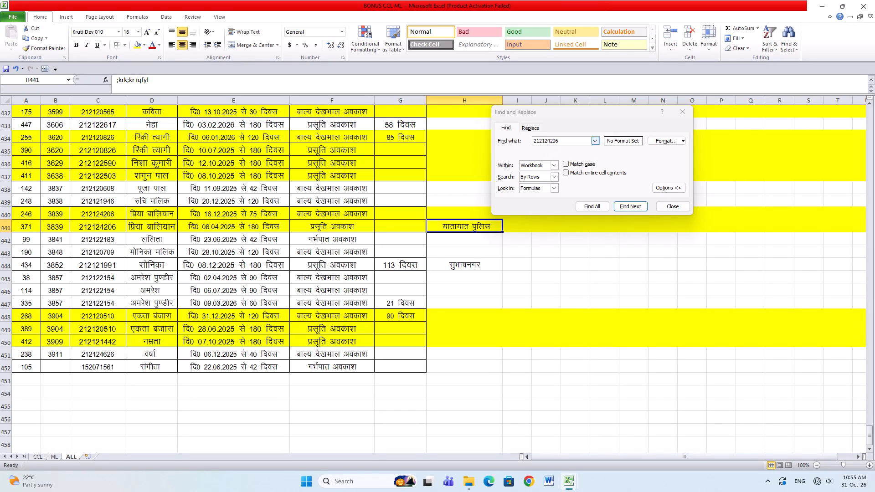
Copy the personnel number in C437, search the whole तैनाती 23.07.2026 workbook for it and select the matching record's row.
left_click_drag(566, 141, 533, 132)
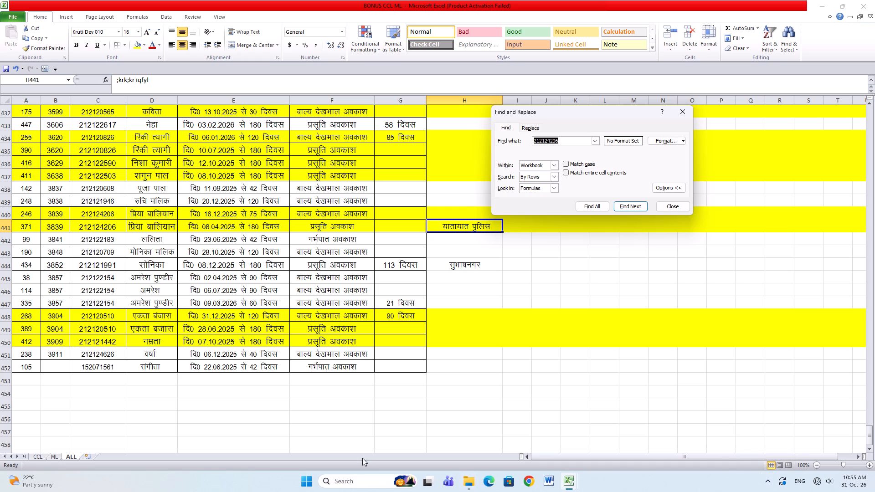
left_click(102, 175)
key("ctrl+c")
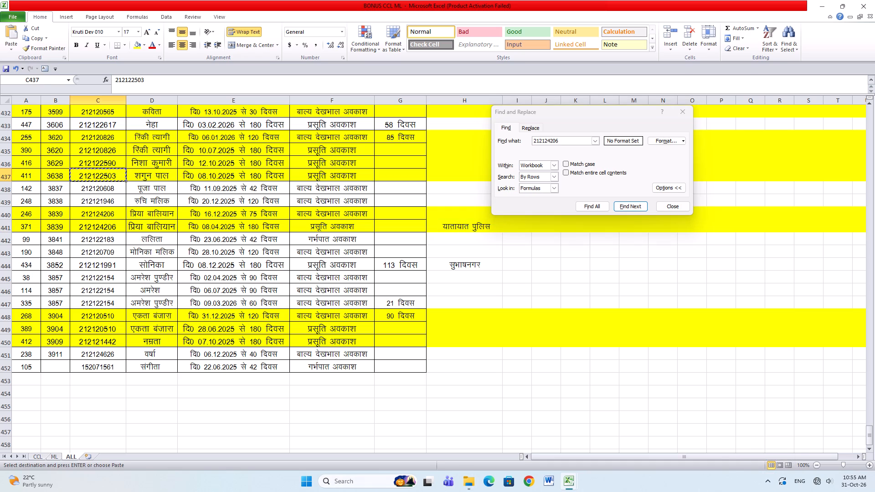
key("alt+Tab")
key("alt+Tab")
key("alt+Tab")
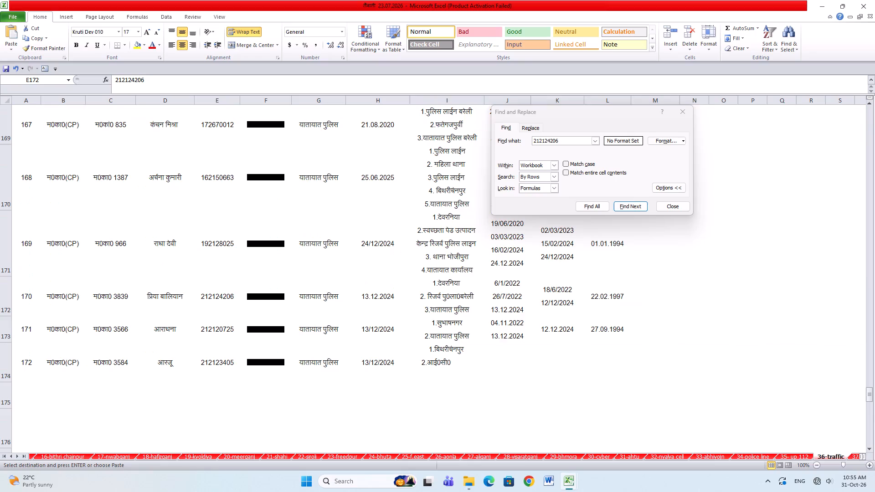
double_click(541, 139)
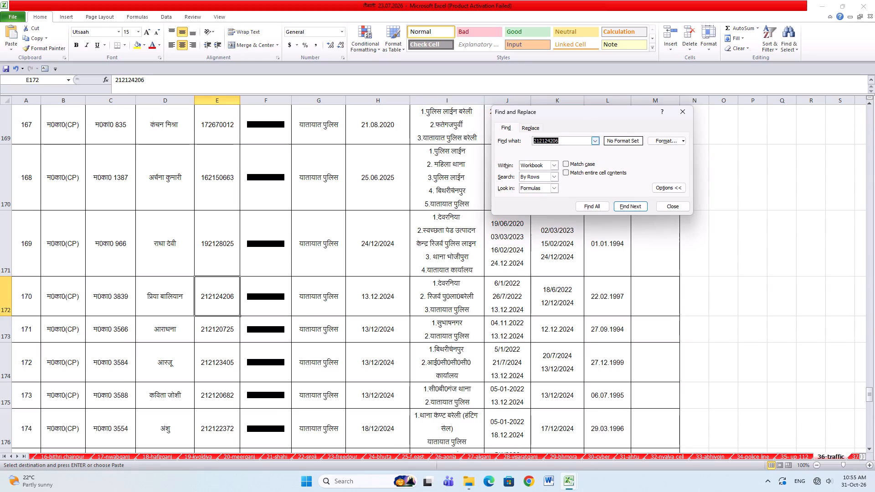
key("ctrl+v")
key("Return")
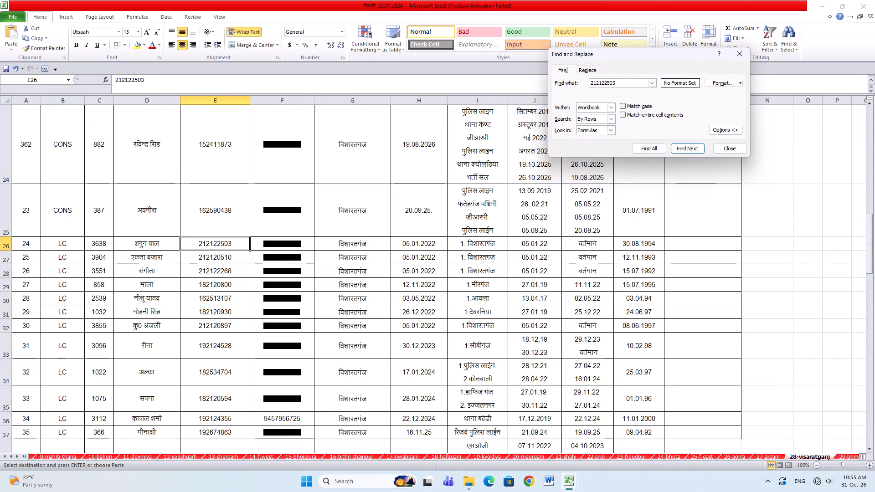
left_click(3, 242)
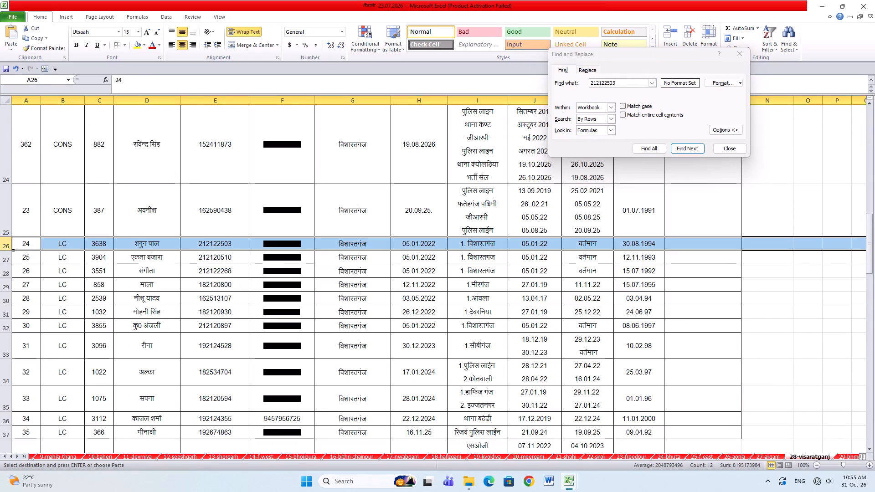
Return to the ALL sheet of BONUS CCL ML, enter the posting विशारतगंज in cell H437 and save the workbook.
key("alt+Tab")
key("alt+Tab")
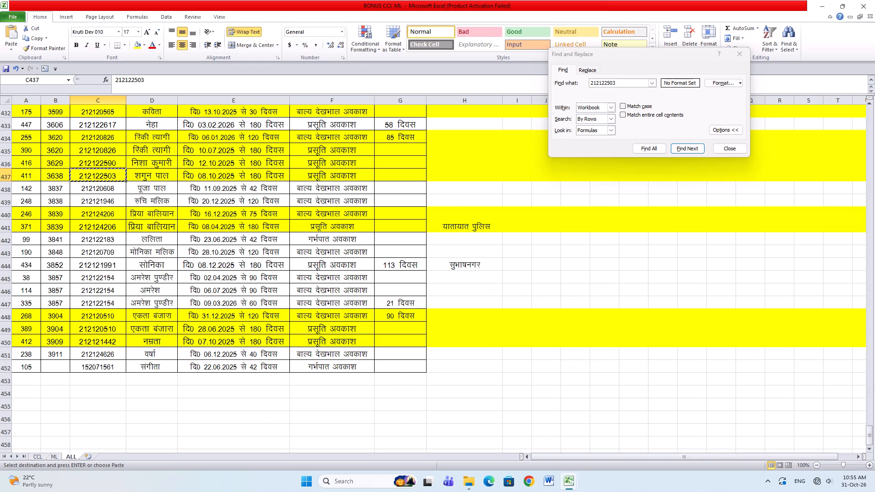
left_click(448, 172)
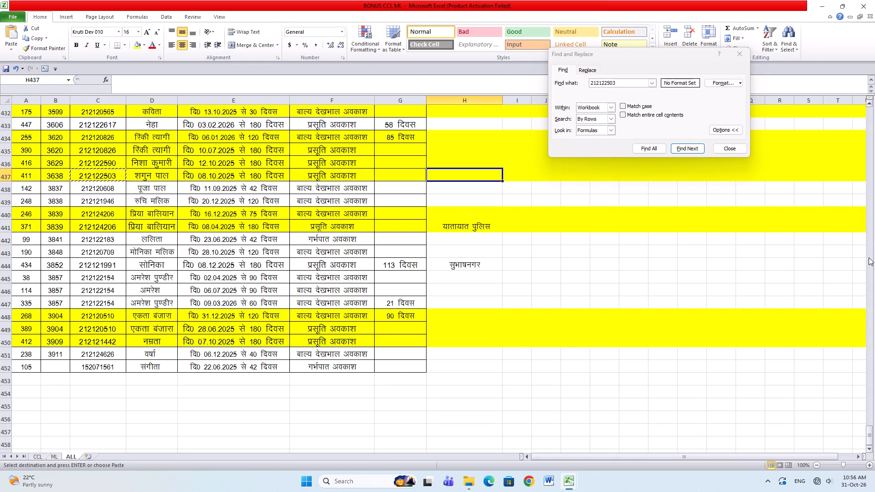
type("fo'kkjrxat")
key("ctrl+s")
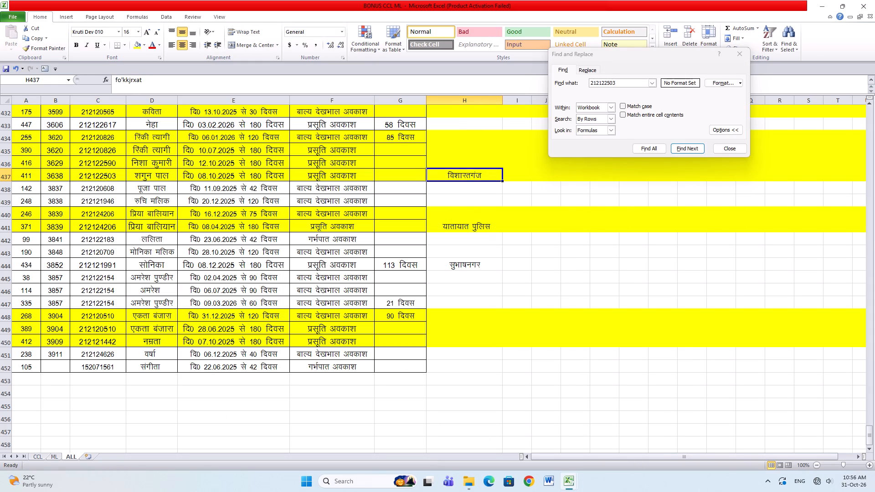
Copy the personnel number in C436 and search the whole तैनाती 23.07.2026 workbook for it.
left_click(111, 164)
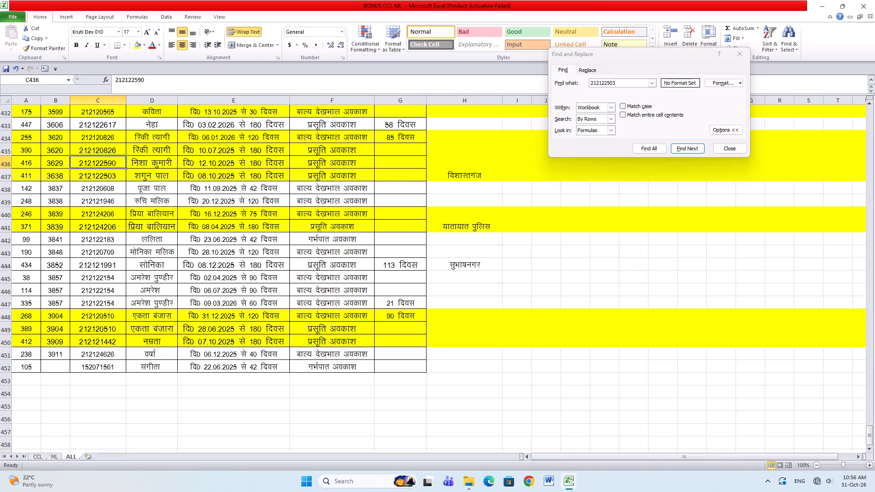
key("ctrl+c")
key("alt+Tab")
key("alt+Tab")
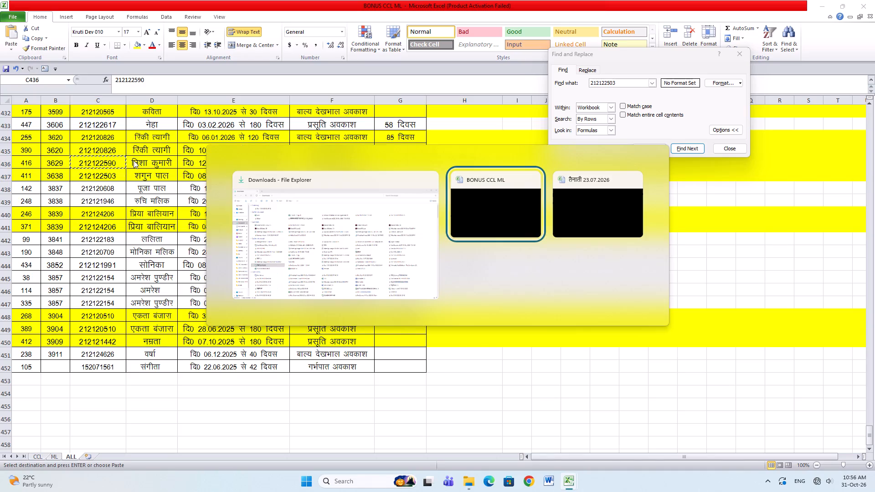
key("alt+Tab")
key("alt+Tab")
key("alt+Tab")
left_click(427, 187)
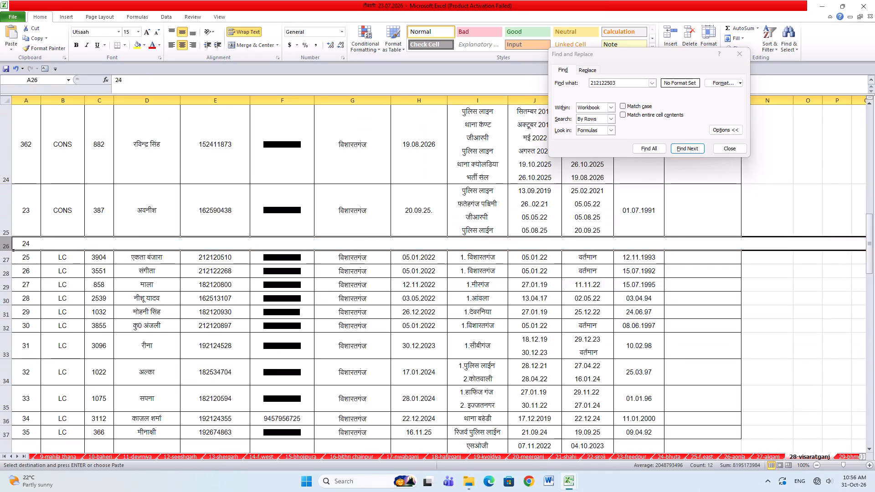
double_click(604, 82)
key("ctrl+v")
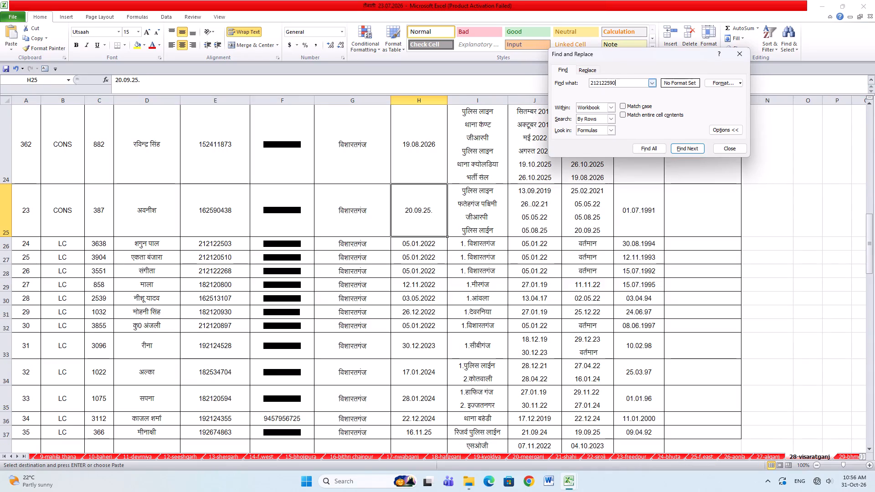
key("Return")
Return to the ALL sheet of BONUS CCL ML, enter the posting क्योलडिया in cell H436 and save the workbook.
key("alt+Tab")
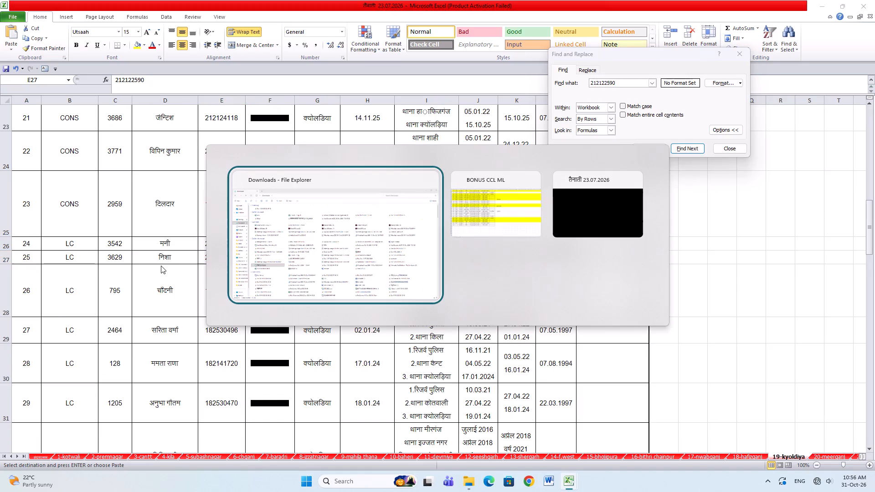
key("alt+Tab")
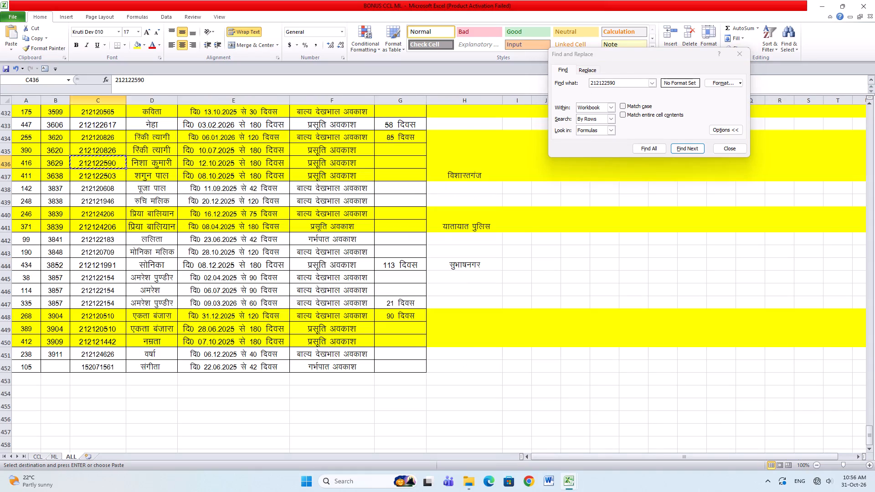
left_click(443, 160)
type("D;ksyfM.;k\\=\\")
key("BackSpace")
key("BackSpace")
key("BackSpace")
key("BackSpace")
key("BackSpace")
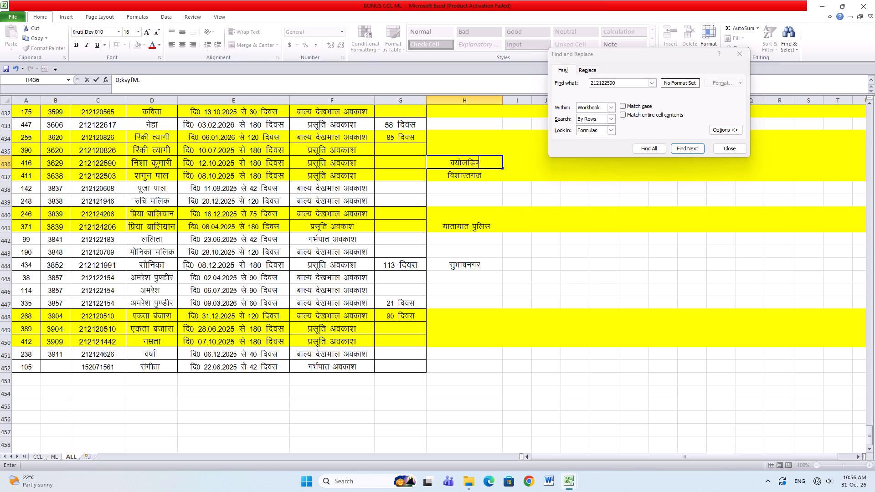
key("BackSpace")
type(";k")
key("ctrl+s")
Copy the personnel number in C435, search the whole तैनाती 23.07.2026 workbook for it and select the matching record's row.
left_click(100, 150)
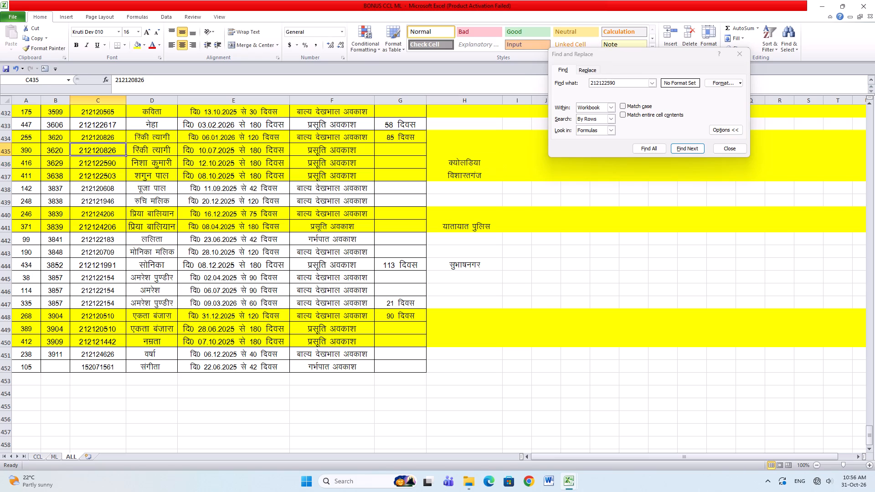
key("ctrl+c")
key("alt+Tab")
key("alt+Tab")
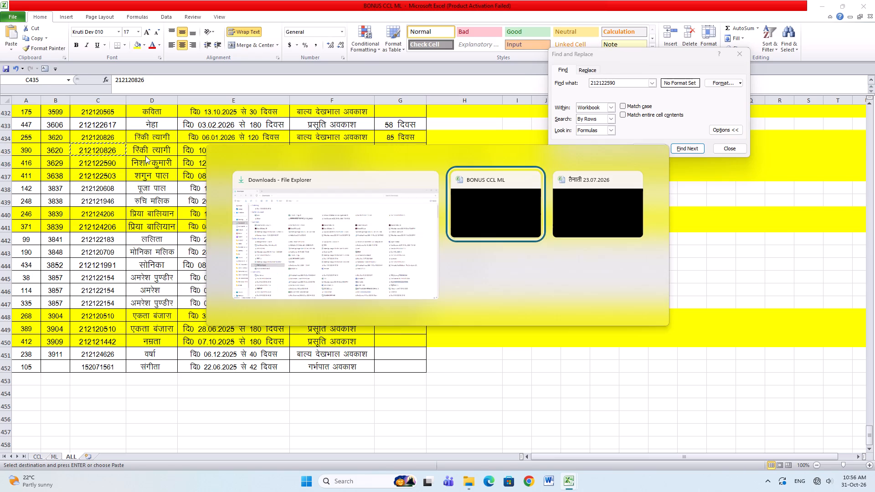
key("alt+Tab")
key("alt+Tab")
key("alt+Tab")
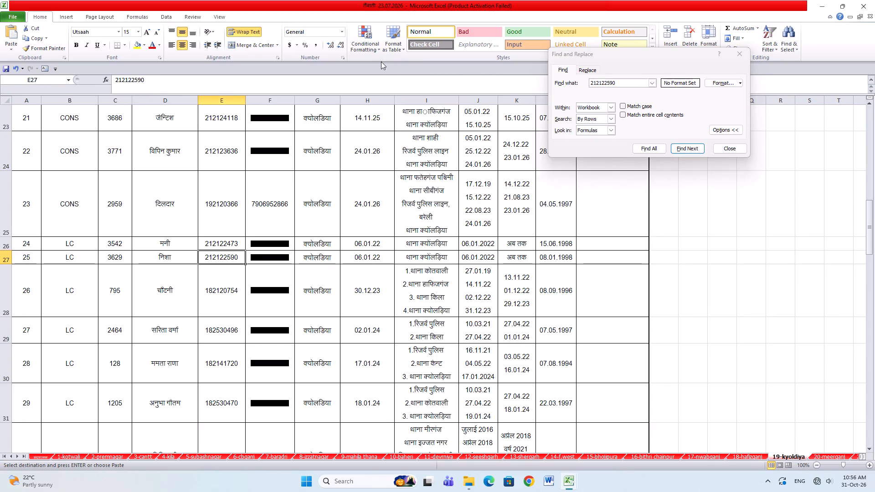
double_click(602, 82)
key("ctrl+v")
key("Return")
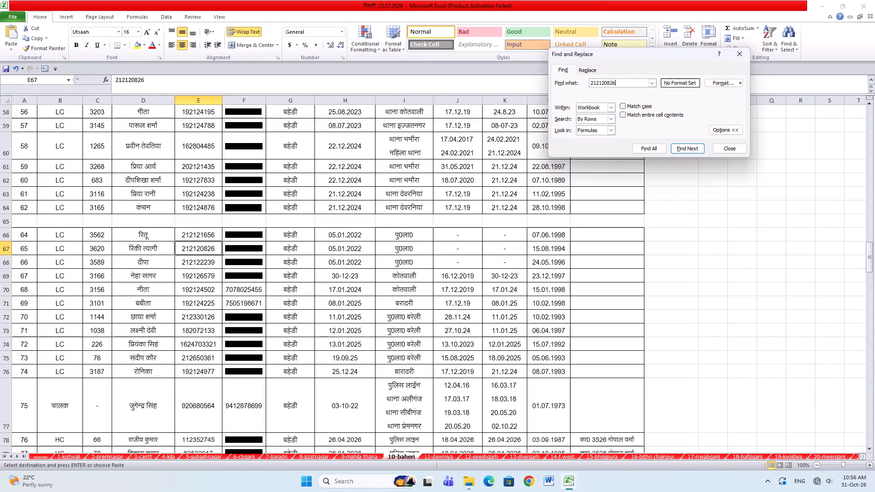
left_click(0, 249)
Return to the ALL sheet of BONUS CCL ML, enter the posting बहेडी in cell H435 and save the workbook.
key("alt+Tab")
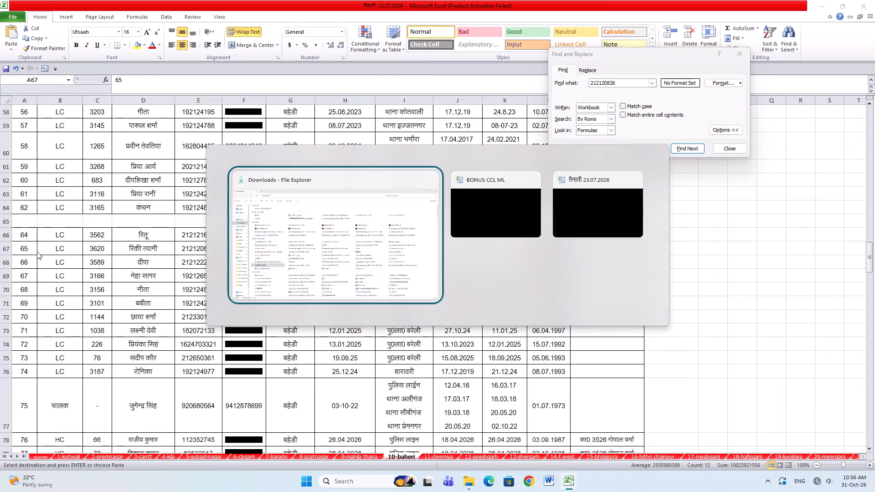
key("alt+Tab")
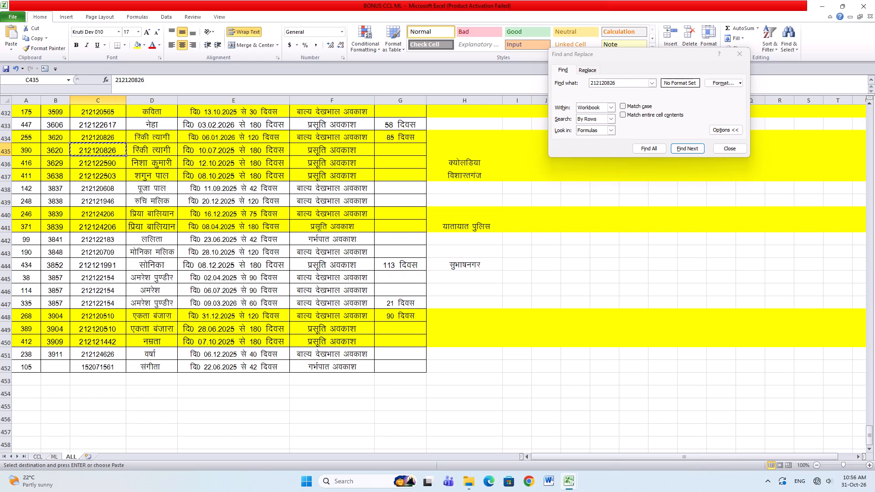
left_click(463, 152)
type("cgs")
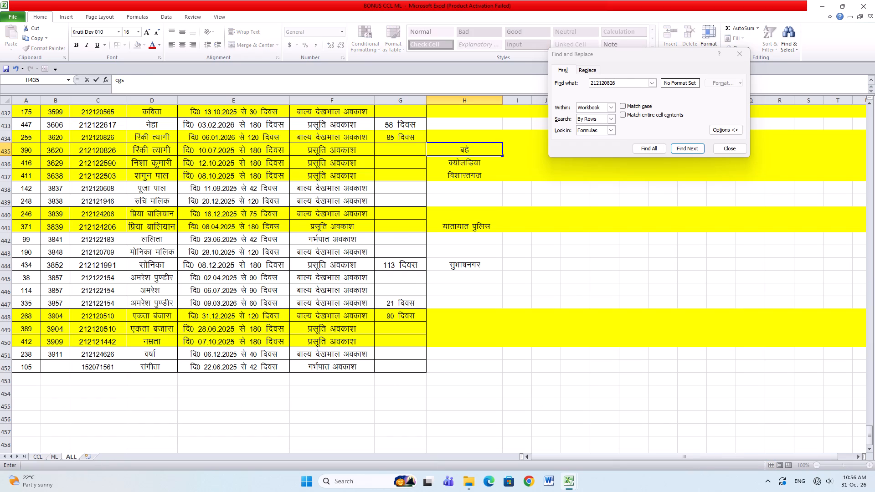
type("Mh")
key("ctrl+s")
Copy the personnel number in C448, search the whole तैनाती 23.07.2026 workbook for it and select the matching record's row.
scroll(504, 228, "up", 3)
scroll(453, 219, "down", 4)
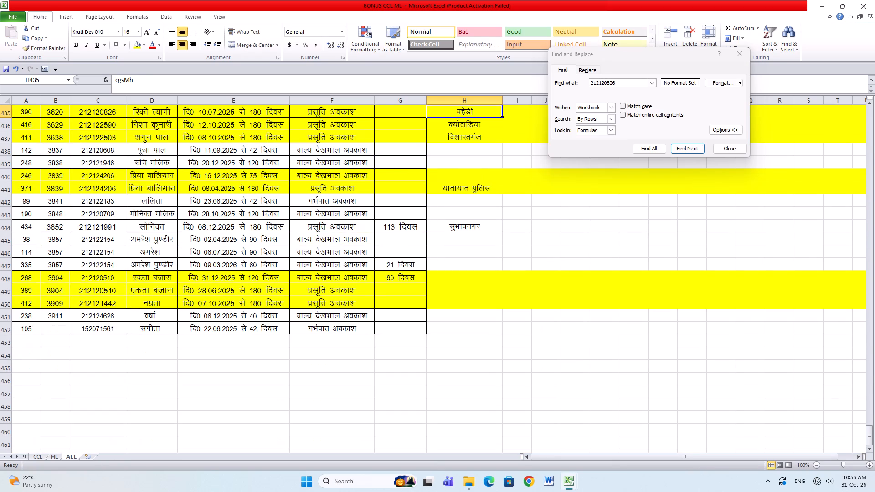
left_click(93, 275)
key("ctrl+c")
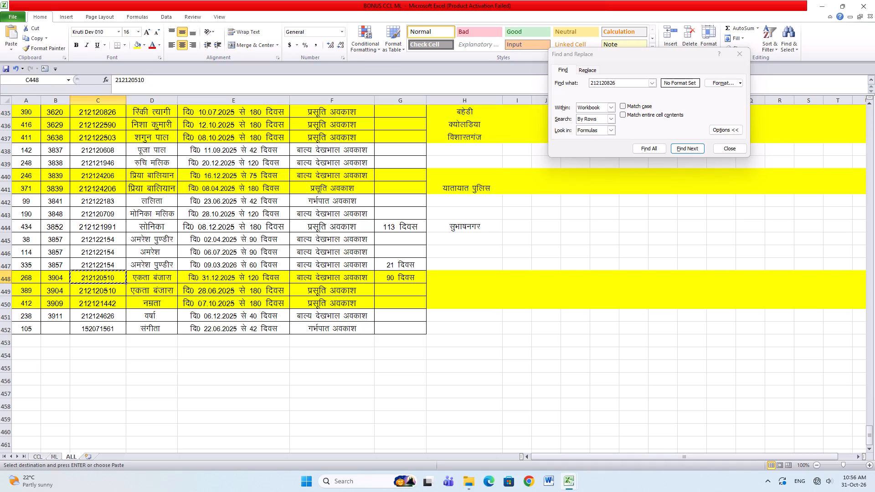
key("alt+Tab")
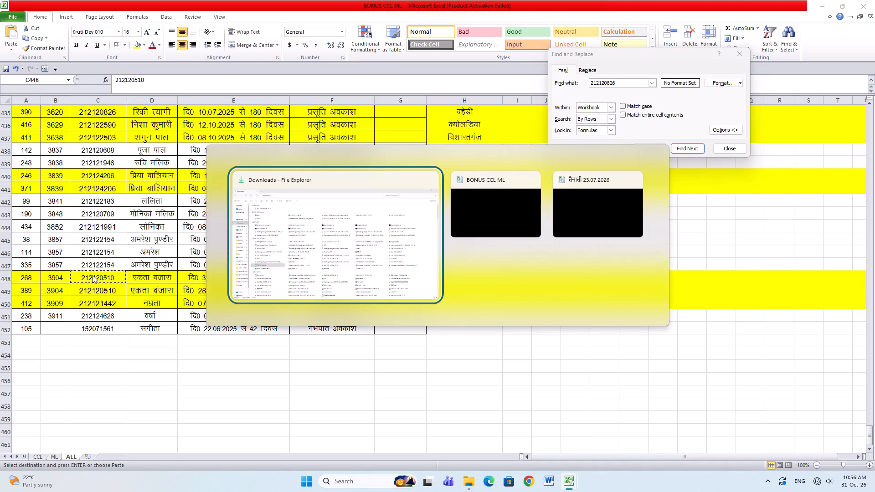
key("alt+Tab")
key("alt+Tab")
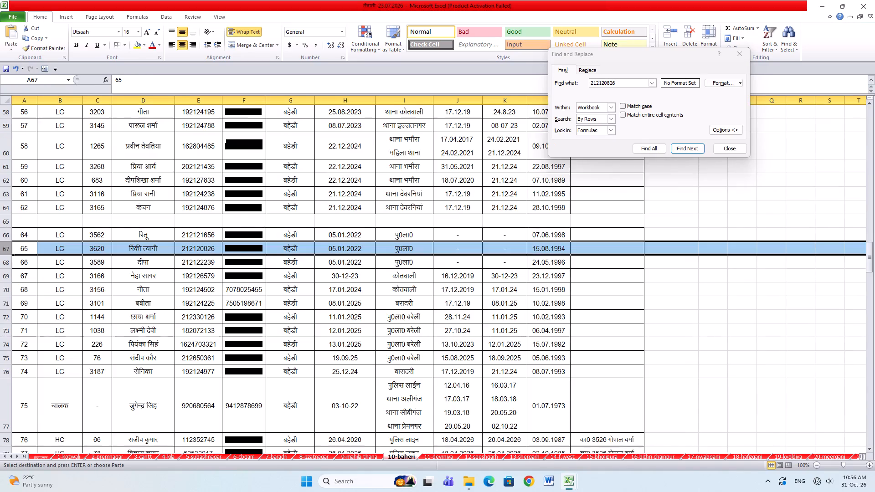
left_click(351, 229)
double_click(603, 82)
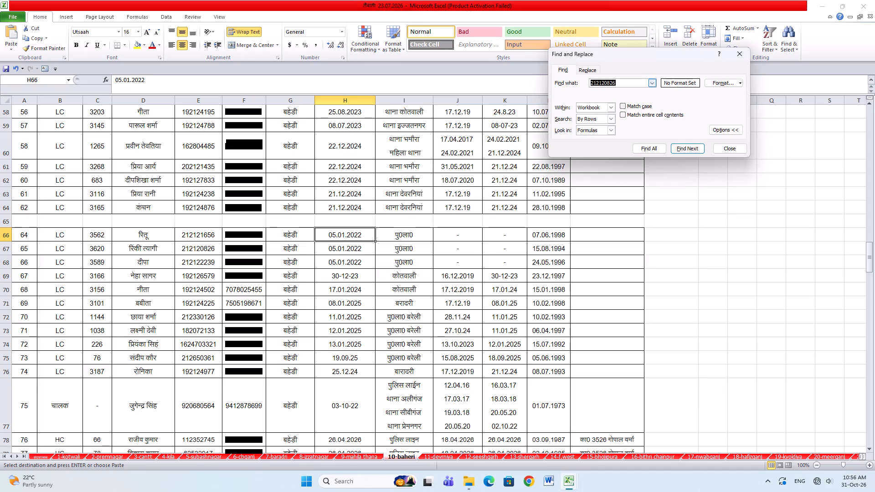
key("ctrl+v")
key("Return")
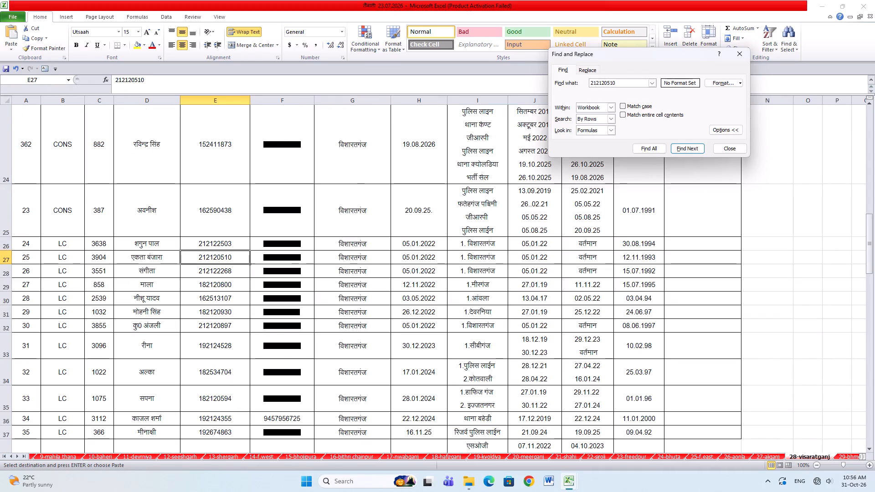
left_click(0, 257)
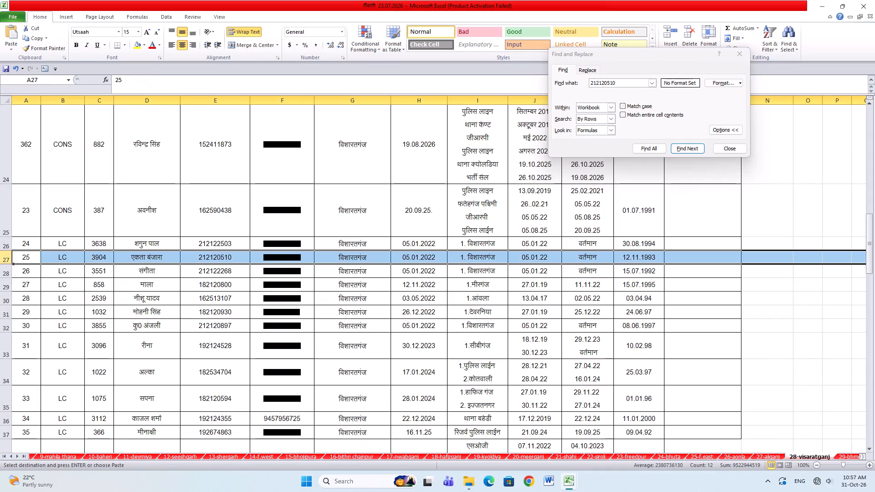
Return to the ALL sheet of BONUS CCL ML and enter the posting विशारतगंज in cell H448.
key("alt+Tab")
key("alt+Tab")
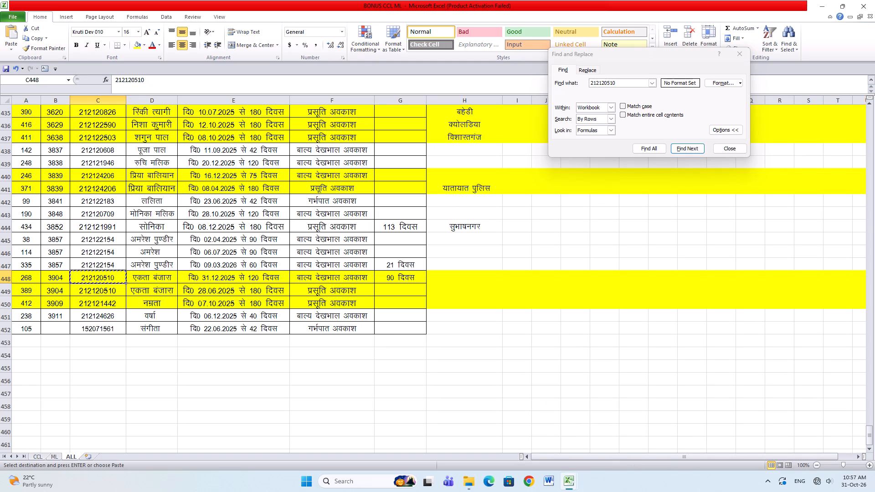
left_click(443, 276)
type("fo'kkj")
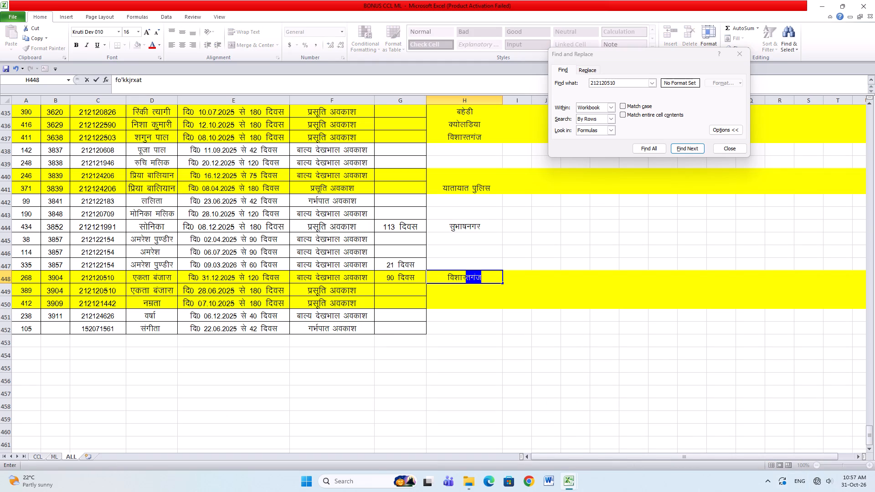
left_click(91, 306)
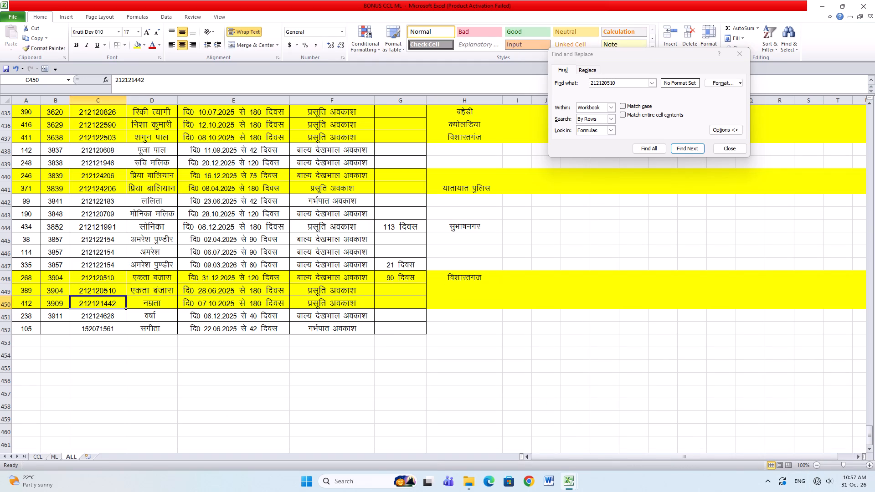
Copy the personnel number in C450 and search the whole तैनाती 23.07.2026 workbook for it, first in full, then without its last digit.
key("ctrl+c")
key("alt+Tab")
key("alt+Tab")
key("alt+Tab")
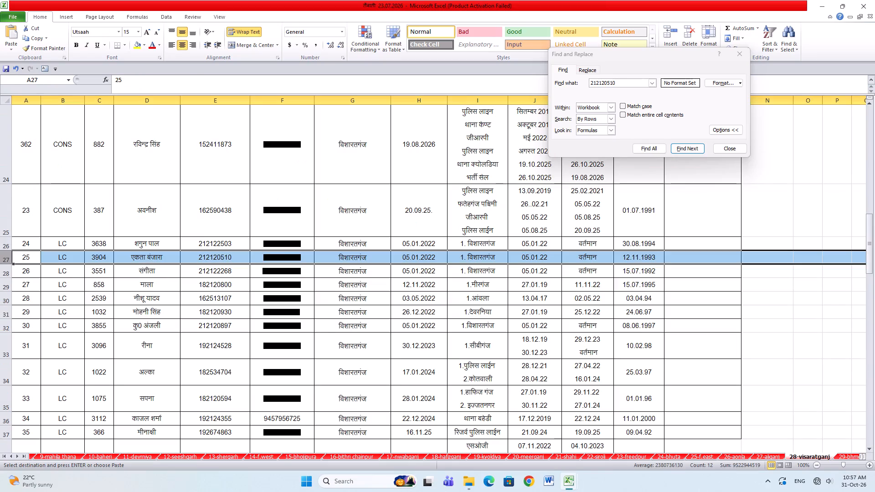
left_click(330, 217)
double_click(600, 83)
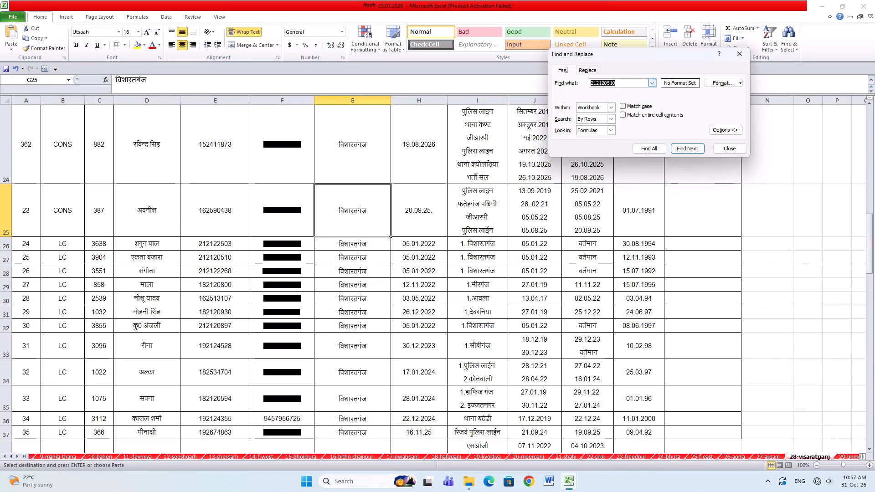
key("ctrl+v")
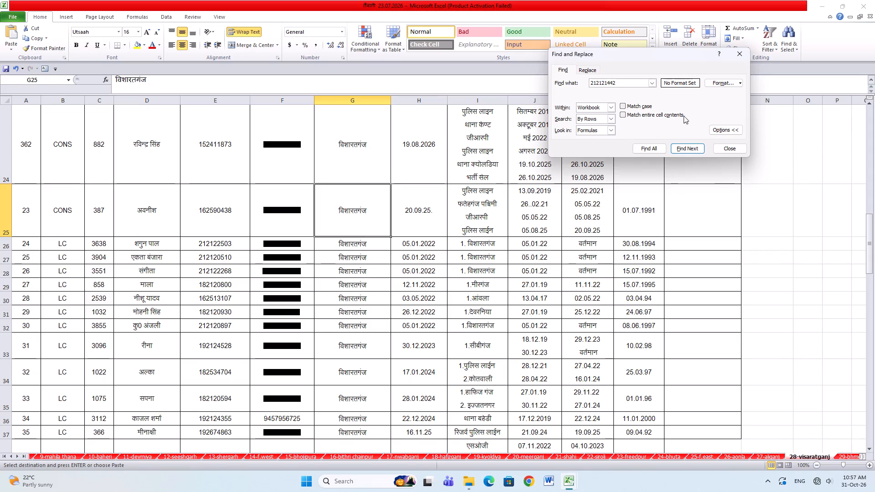
left_click(685, 146)
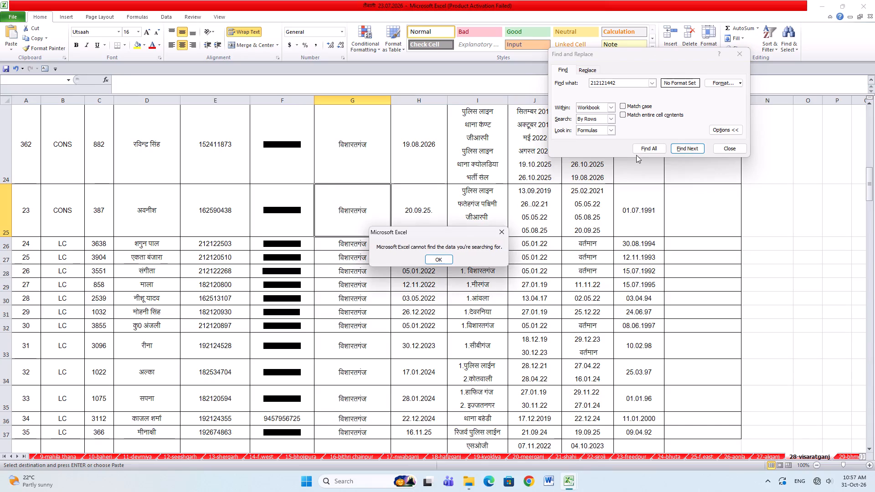
left_click(446, 259)
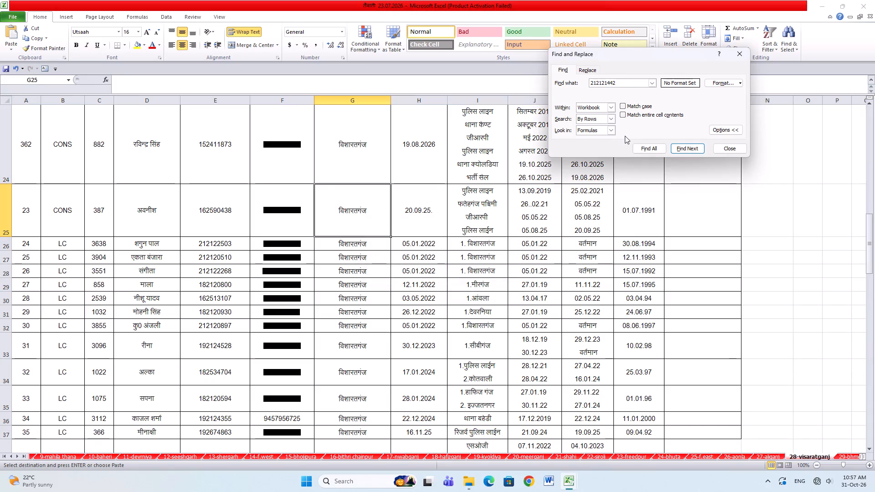
key("BackSpace")
key("Return")
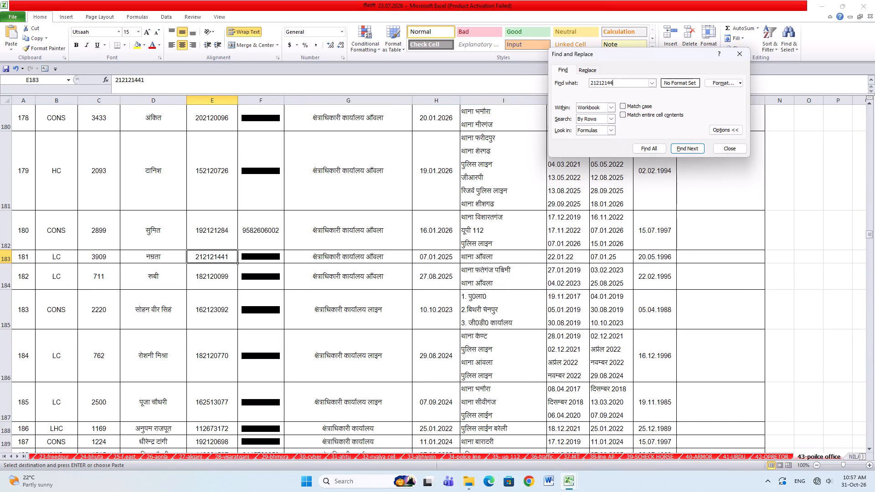
Return to the ALL sheet of BONUS CCL ML, enter the posting सीओ आंवला in cell H450 and save the workbook.
key("alt+Tab")
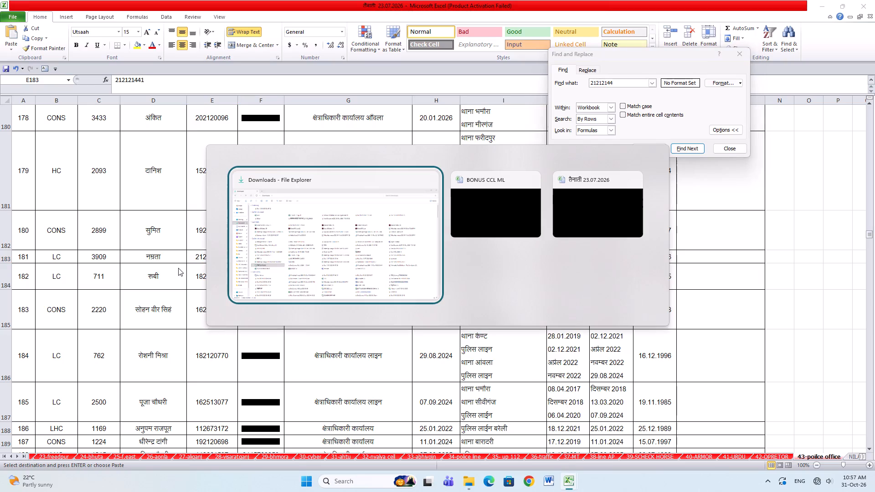
key("alt+Tab")
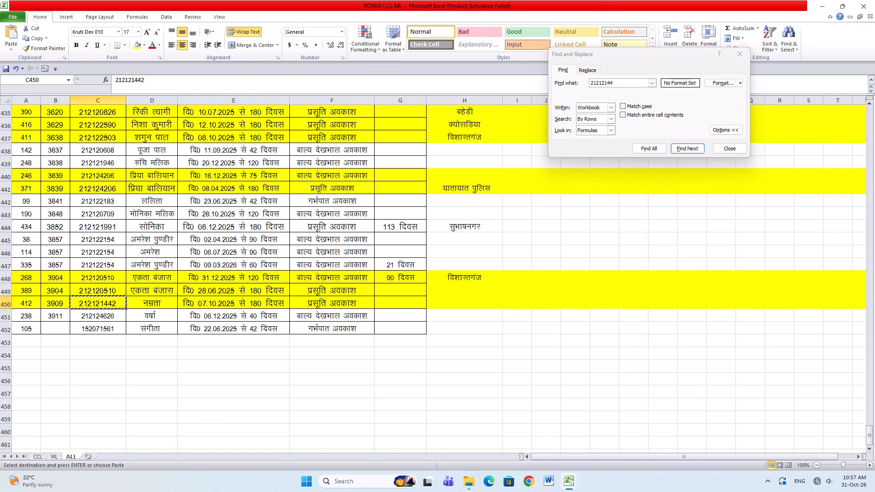
left_click(459, 302)
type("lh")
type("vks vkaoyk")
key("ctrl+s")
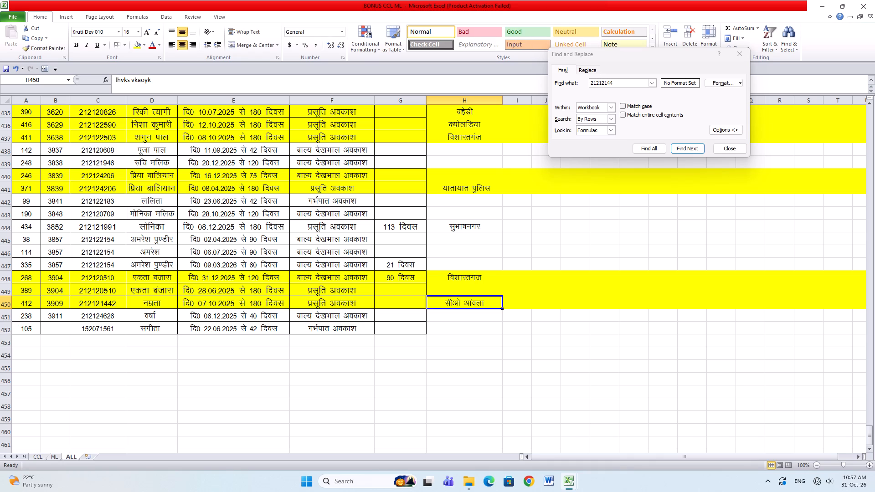
Search the whole BONUS CCL ML workbook for another nine-digit personnel number.
left_click(432, 228)
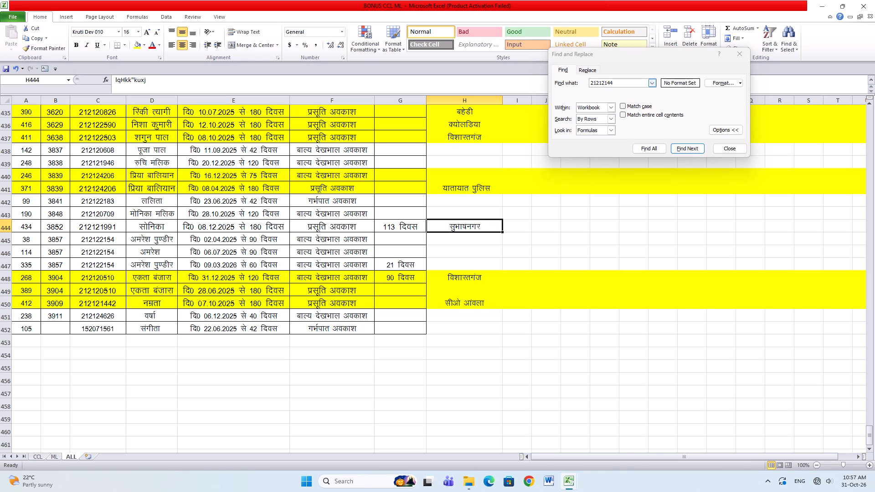
double_click(601, 80)
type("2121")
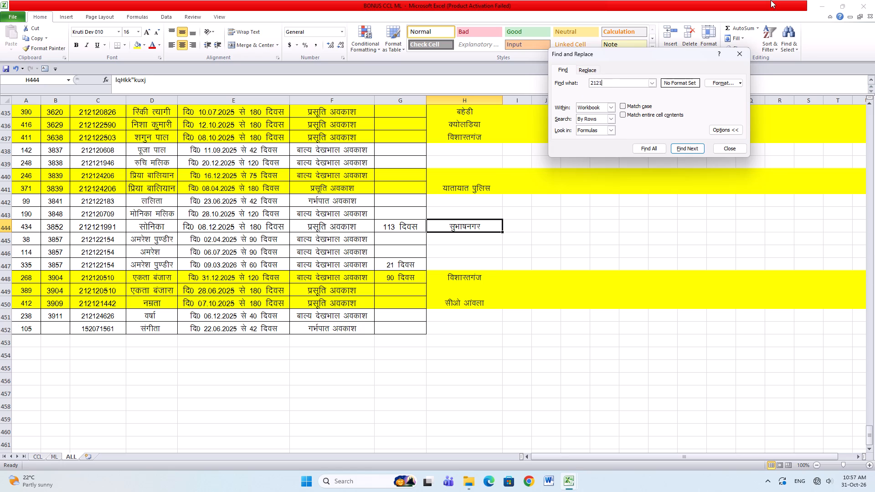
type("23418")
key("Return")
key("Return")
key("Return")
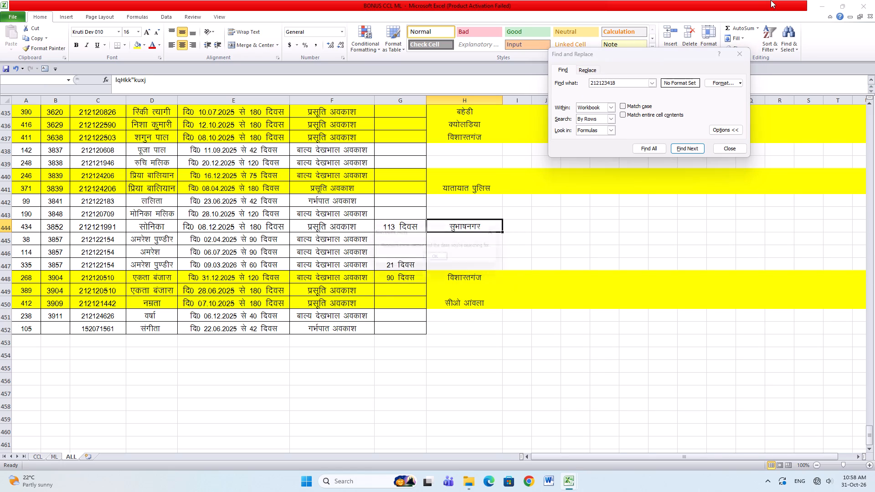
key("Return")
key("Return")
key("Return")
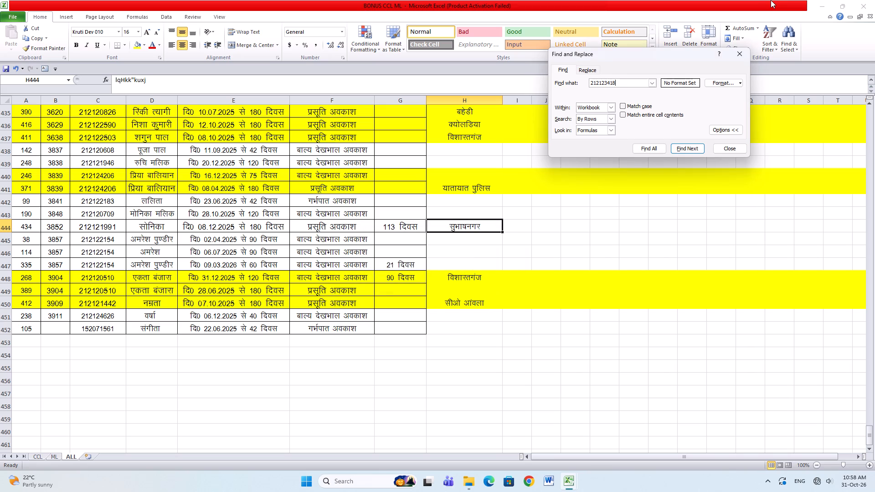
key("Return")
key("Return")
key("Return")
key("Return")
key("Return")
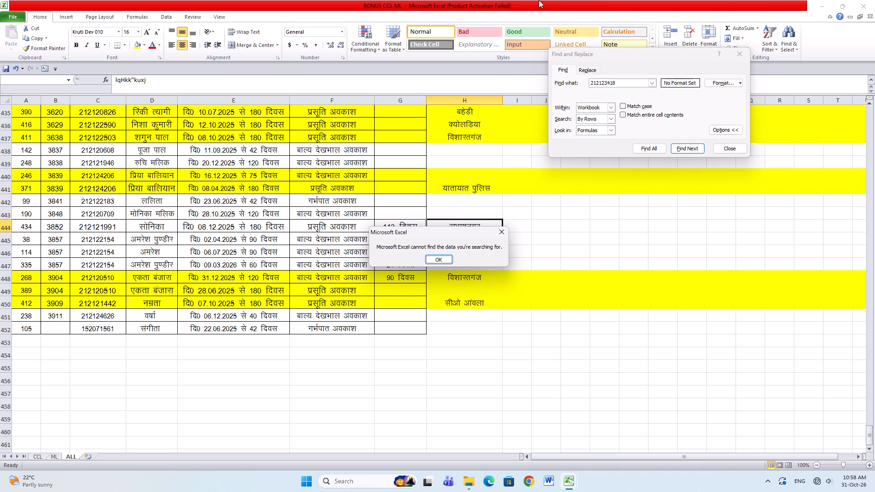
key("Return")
Copy the personnel number in C431, search the whole तैनाती 23.07.2026 workbook for it and select the matching record's row.
scroll(191, 0, "up", 2)
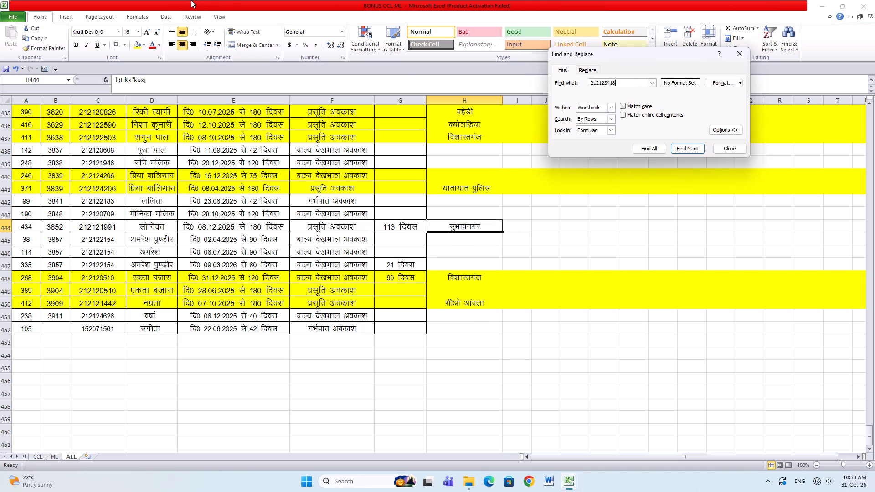
scroll(191, 0, "up", 2)
left_click(411, 211)
scroll(413, 211, "up", 2)
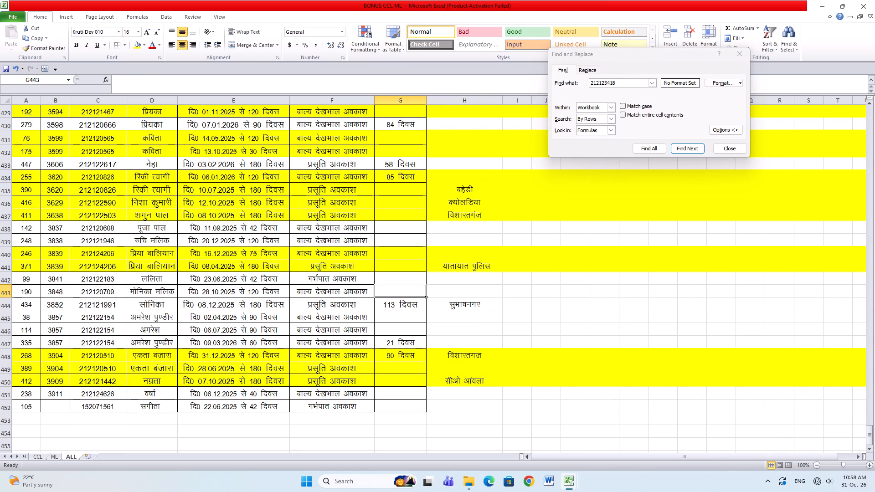
scroll(174, 187, "up", 1)
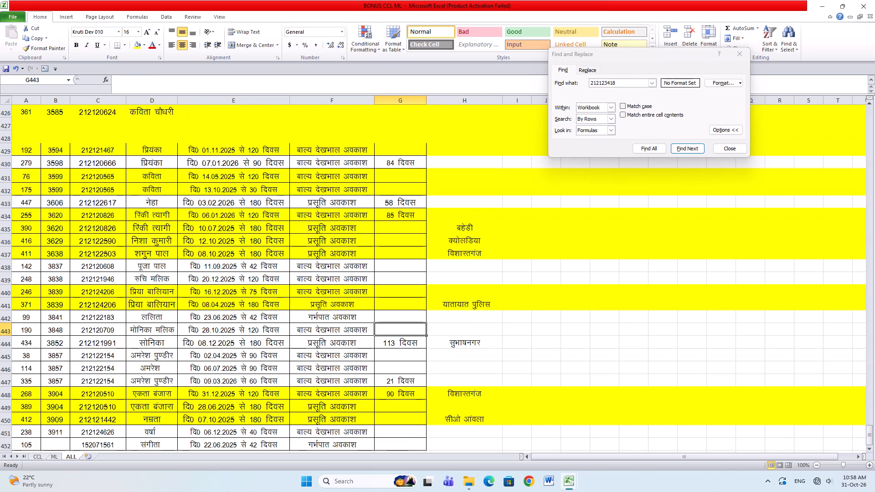
left_click(97, 175)
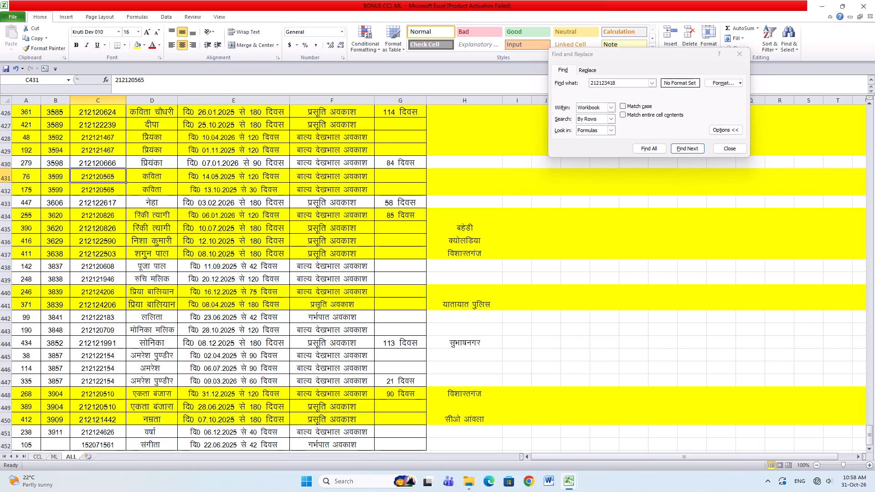
key("ctrl+c")
key("alt+Tab")
key("alt+Tab")
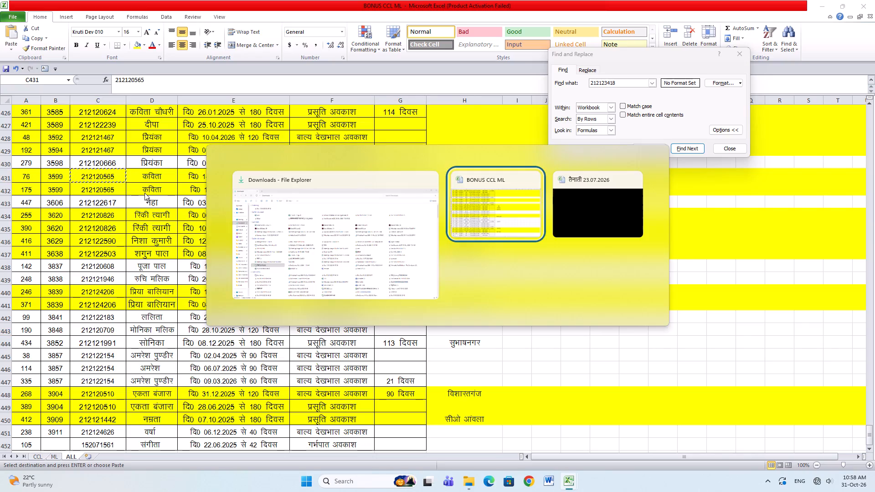
key("alt+Tab")
left_click(259, 156)
double_click(596, 84)
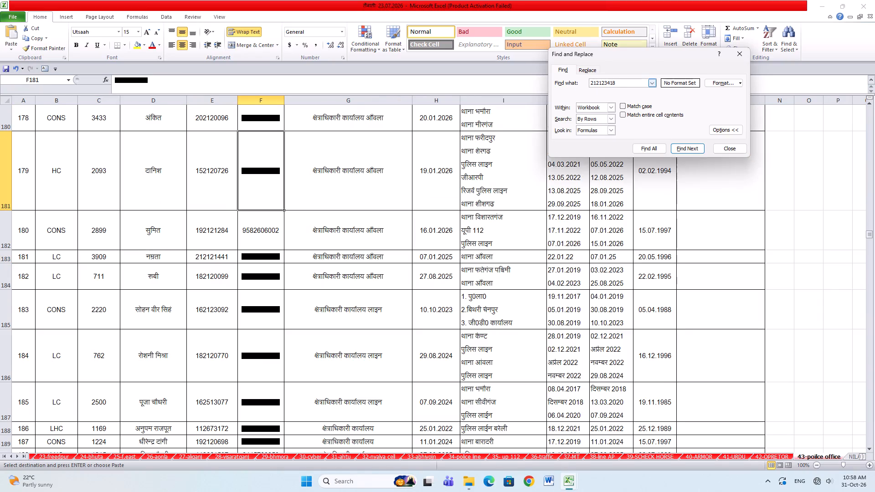
key("ctrl+v")
key("Return")
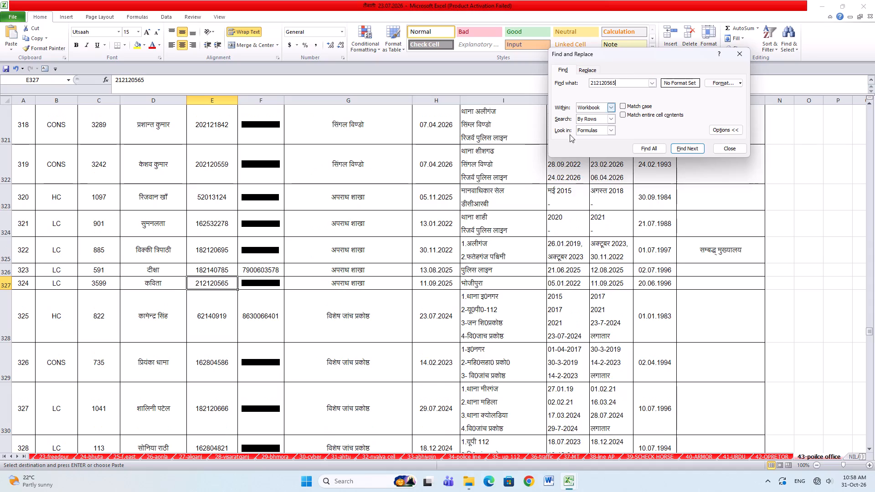
left_click(4, 291)
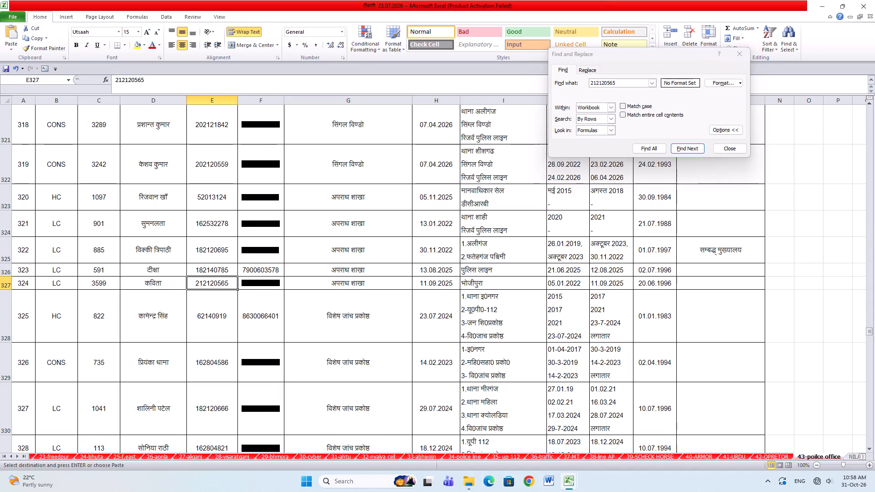
left_click(1, 284)
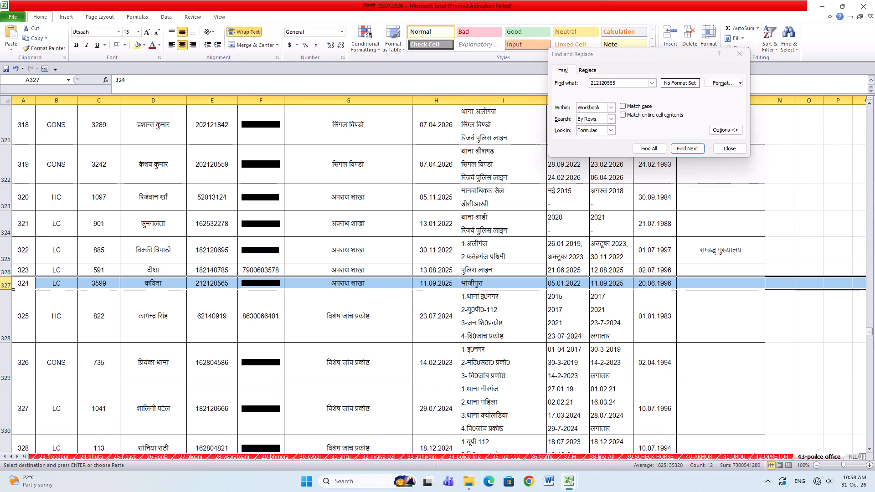
Return to the ALL sheet of BONUS CCL ML, enter the posting अपराध शाखा in cell H431 and save the workbook.
key("alt+Tab")
key("alt+Tab")
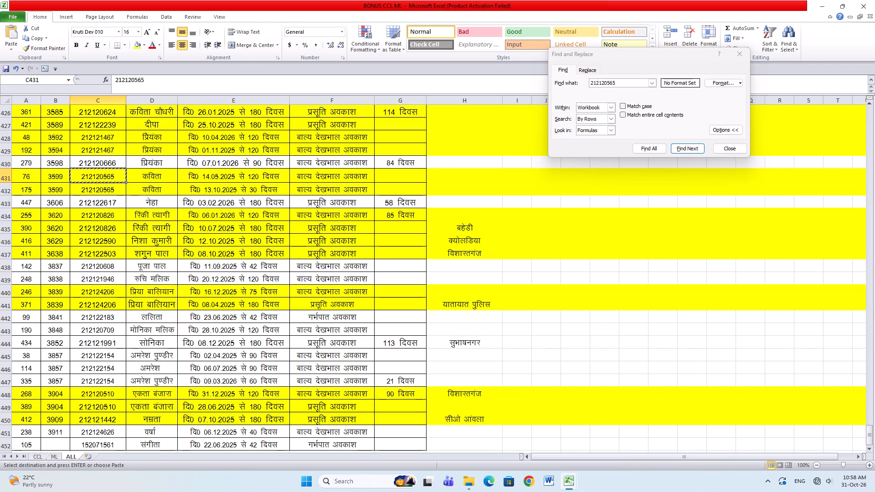
left_click(440, 174)
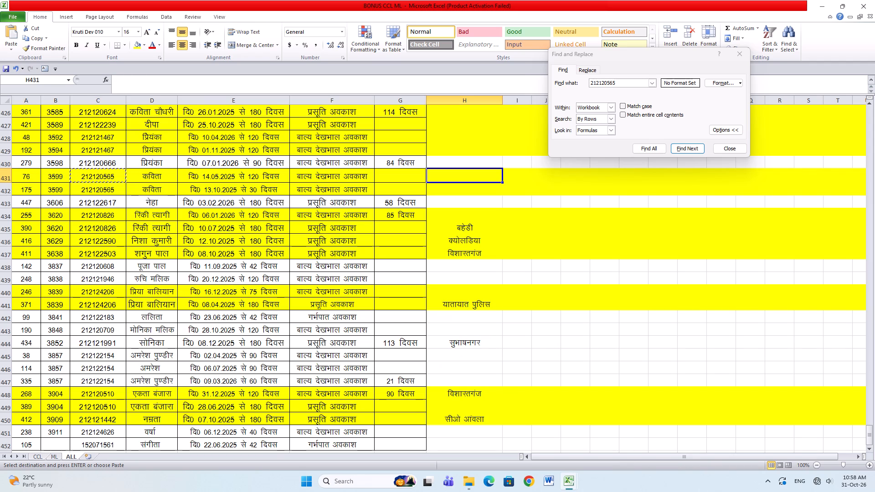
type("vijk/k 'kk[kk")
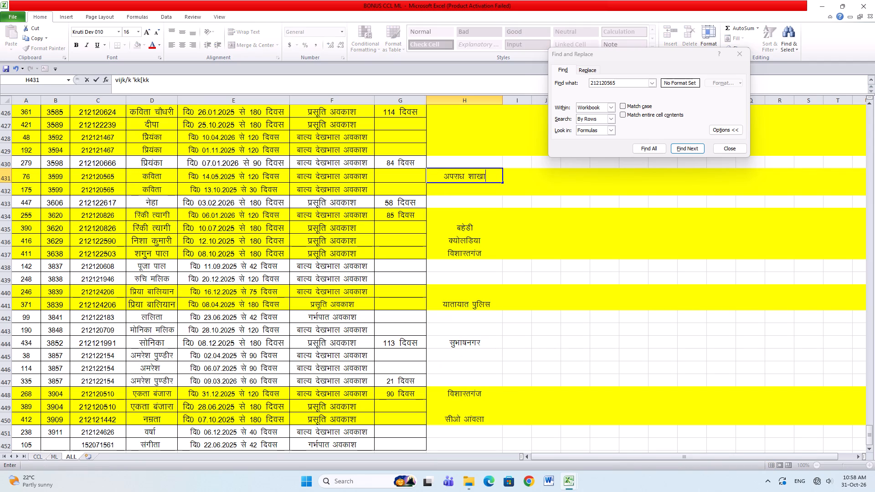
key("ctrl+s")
Copy the personnel number in C428, search the whole तैनाती 23.07.2026 workbook for it and select the matching record's row.
scroll(175, 191, "up", 1)
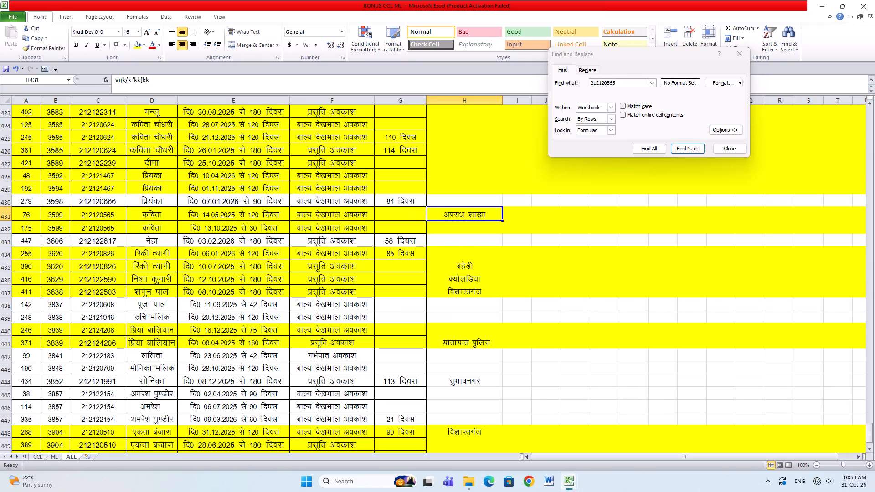
left_click(93, 174)
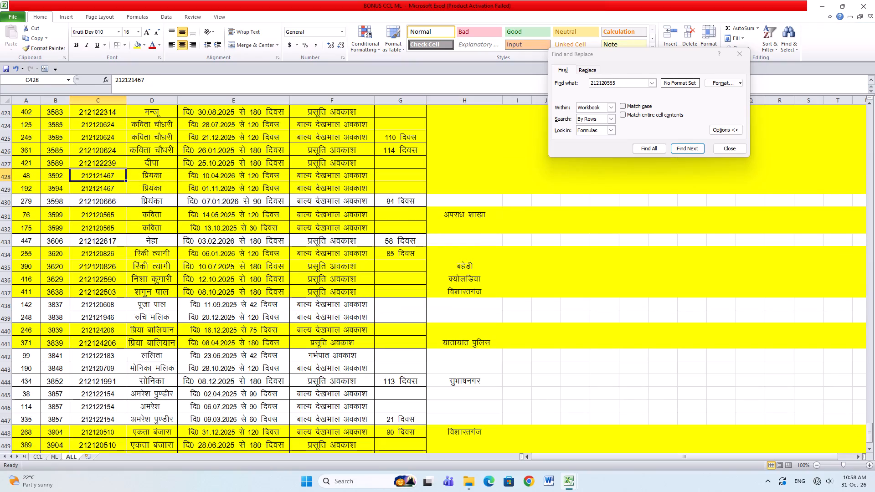
key("ctrl+c")
key("alt+Tab")
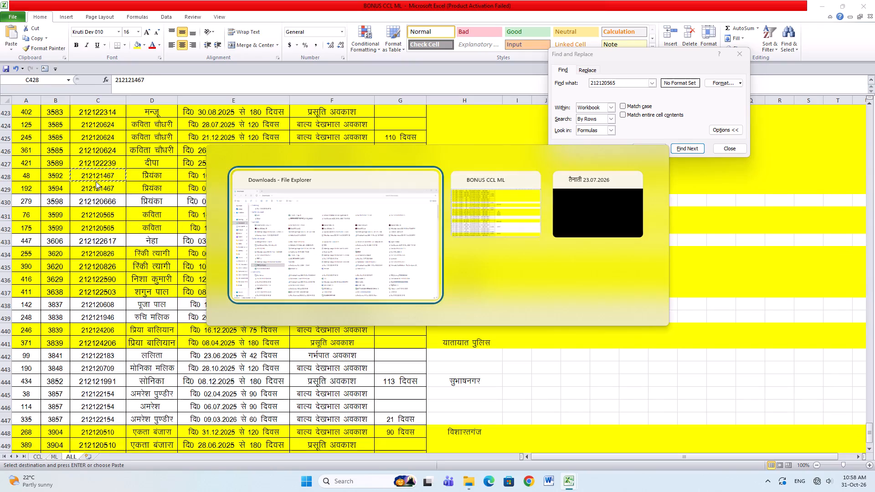
key("alt+Tab")
key("alt+Tab")
left_click(322, 115)
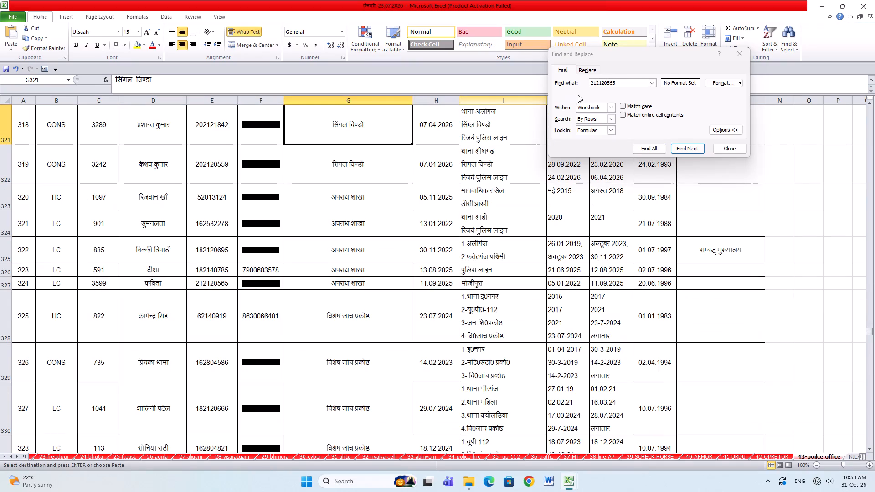
double_click(605, 81)
key("ctrl+v")
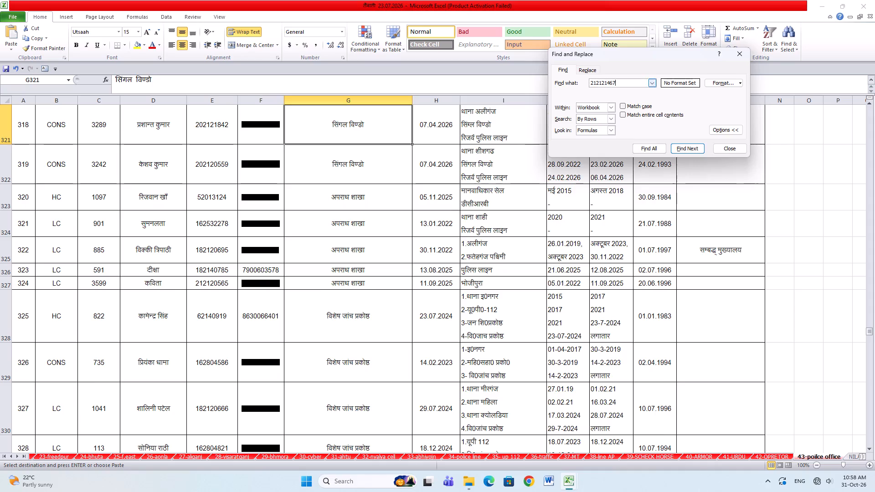
key("Return")
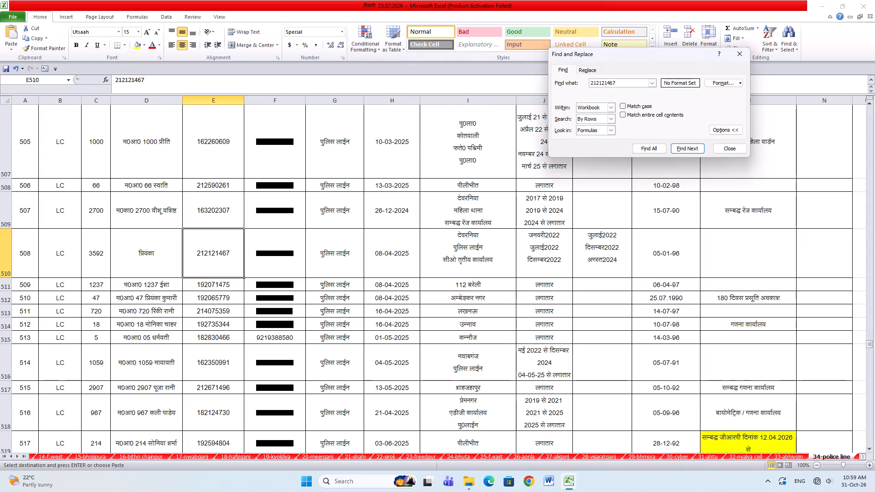
left_click(0, 250)
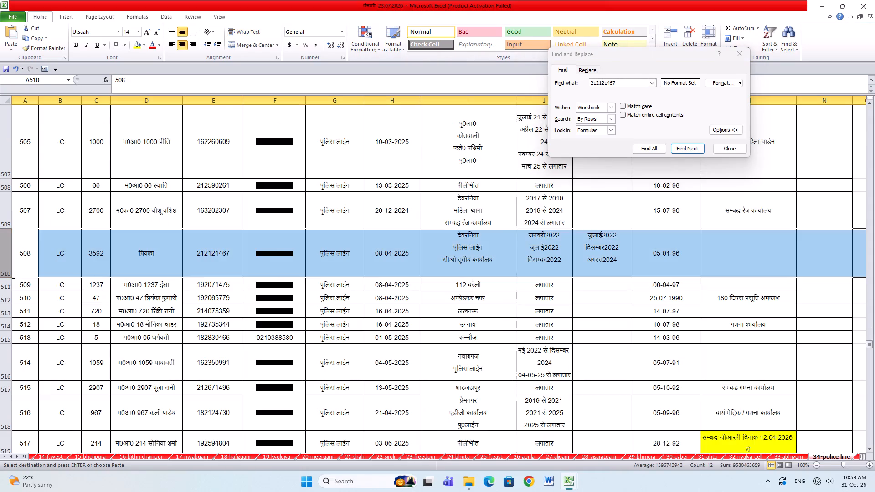
Return to the ALL sheet of BONUS CCL ML, enter the posting पुलिस लाइन in cell H428 and save the workbook.
key("alt+Tab")
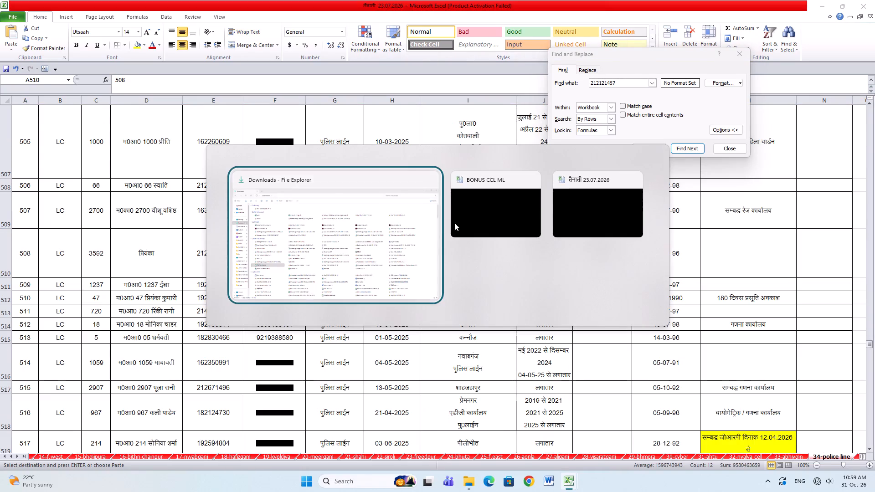
left_click(468, 212, "alt")
key("alt+Tab")
key("alt+Tab")
key("alt+Tab")
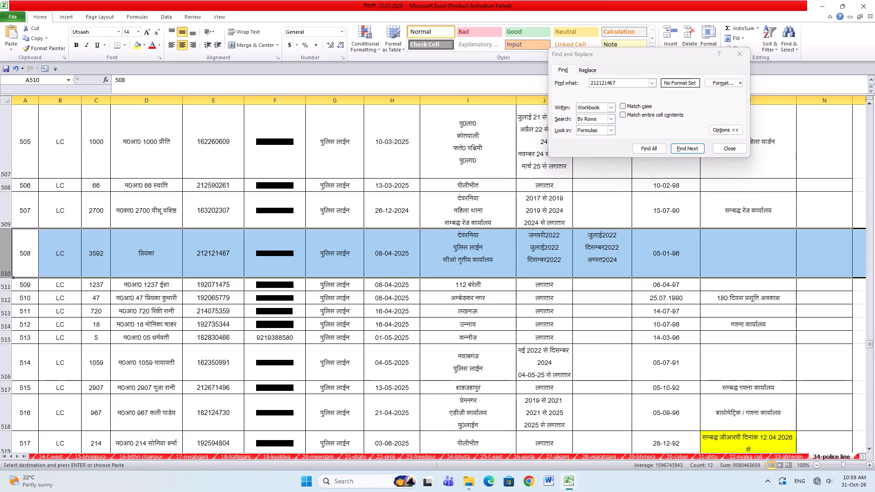
key("alt+Tab")
key("alt+Tab")
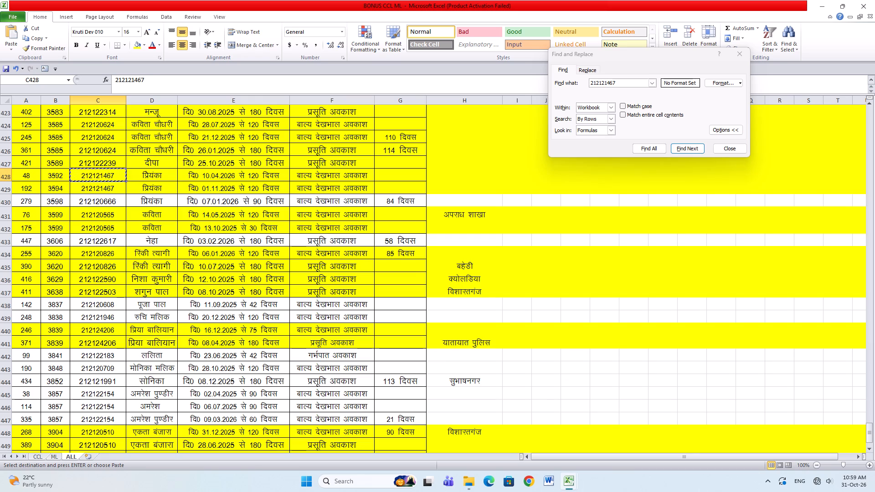
left_click(438, 177)
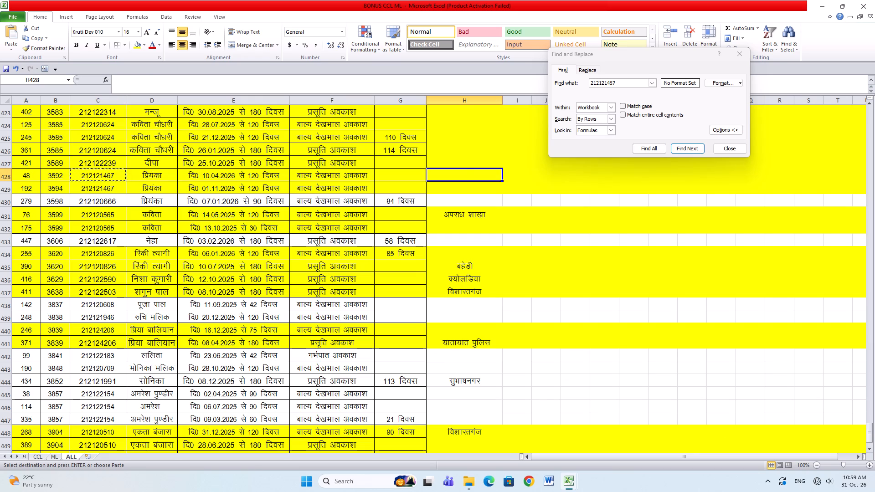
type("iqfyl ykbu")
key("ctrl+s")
Copy the personnel number in C427 and search the whole तैनाती 23.07.2026 workbook for it.
scroll(330, 194, "up", 3)
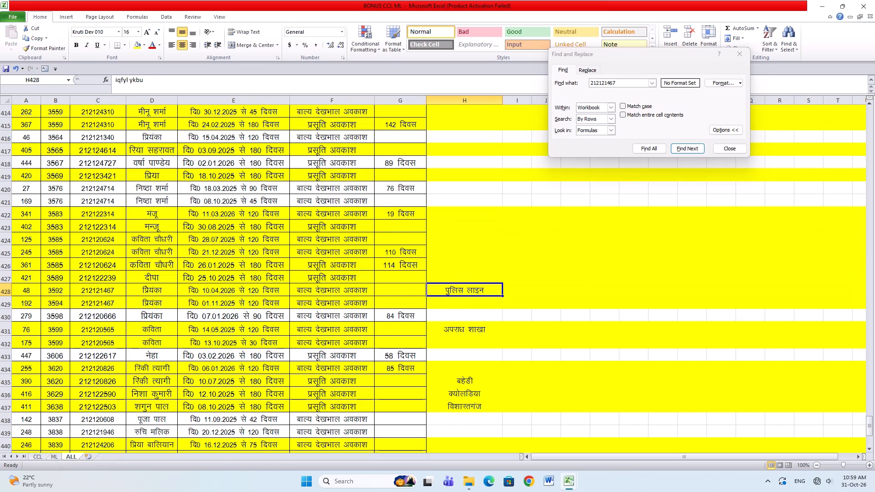
left_click(102, 278)
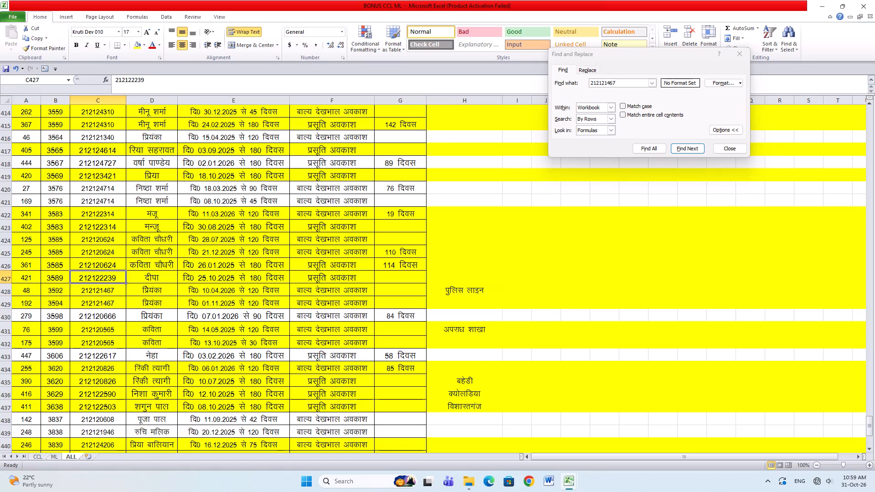
key("ctrl+c")
key("alt+Tab")
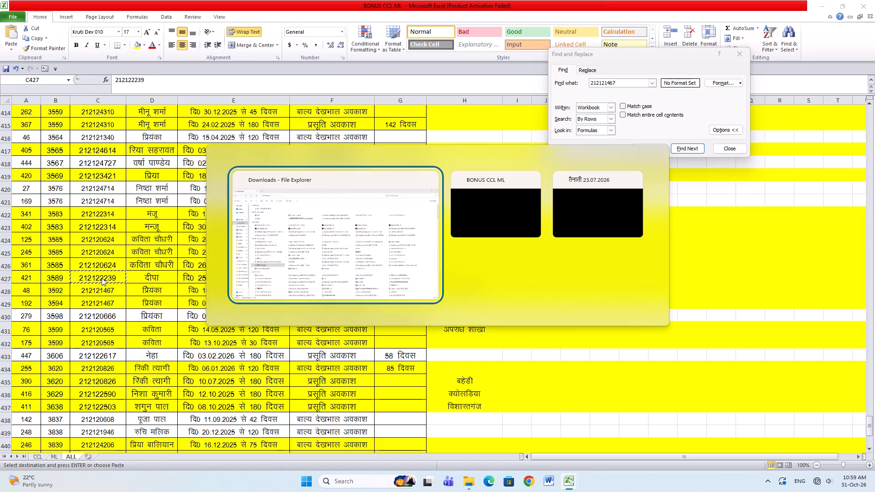
key("alt+Tab")
key("alt+Tab")
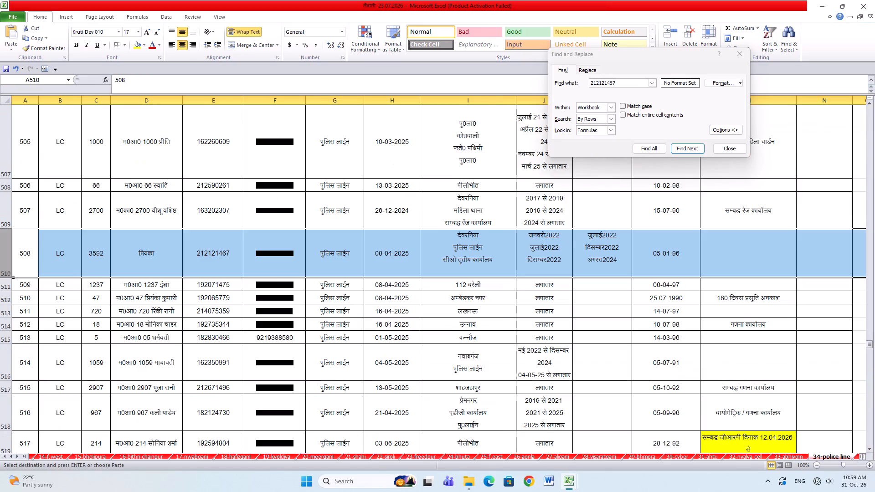
left_click(307, 209)
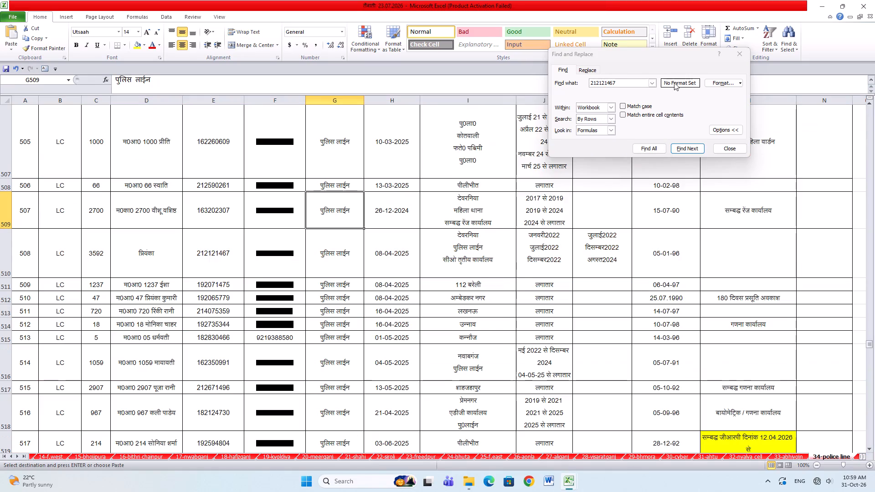
double_click(602, 83)
key("ctrl+v")
key("Return")
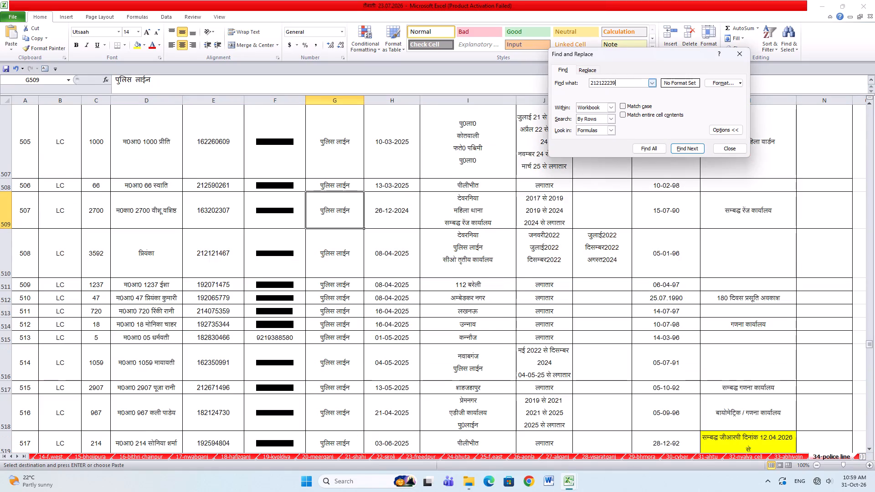
Return to the ALL sheet of BONUS CCL ML, enter the posting बहेडी in cell H427 and save the workbook.
key("alt+Tab")
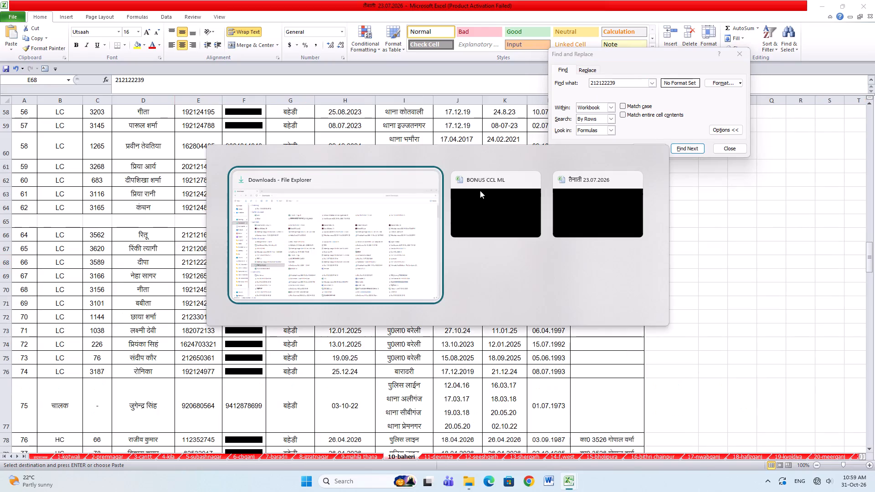
key("alt+Tab")
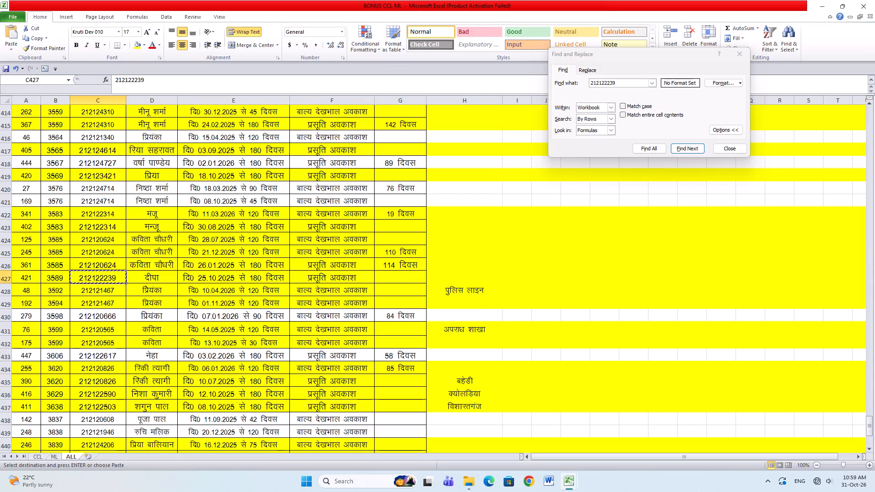
left_click(439, 278)
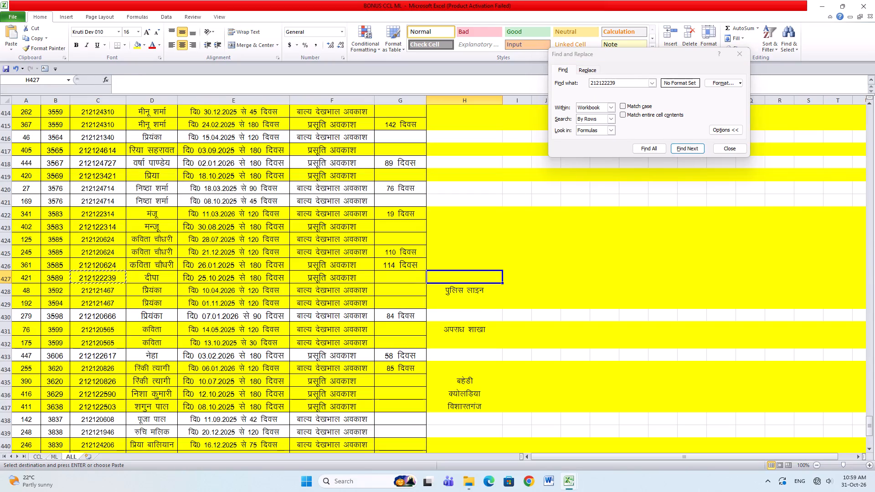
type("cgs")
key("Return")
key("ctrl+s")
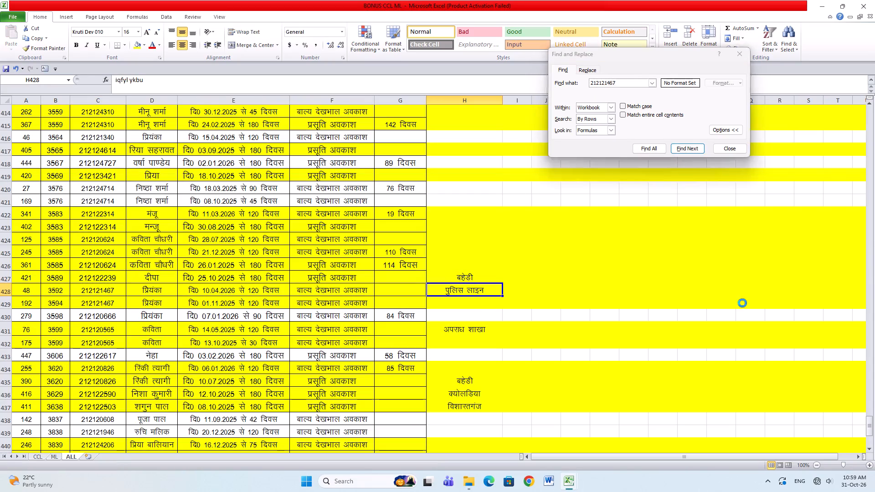
Copy the personnel number in C423, search the whole तैनाती 23.07.2026 workbook for it and select the matching record's row.
left_click(100, 264)
left_click(100, 226)
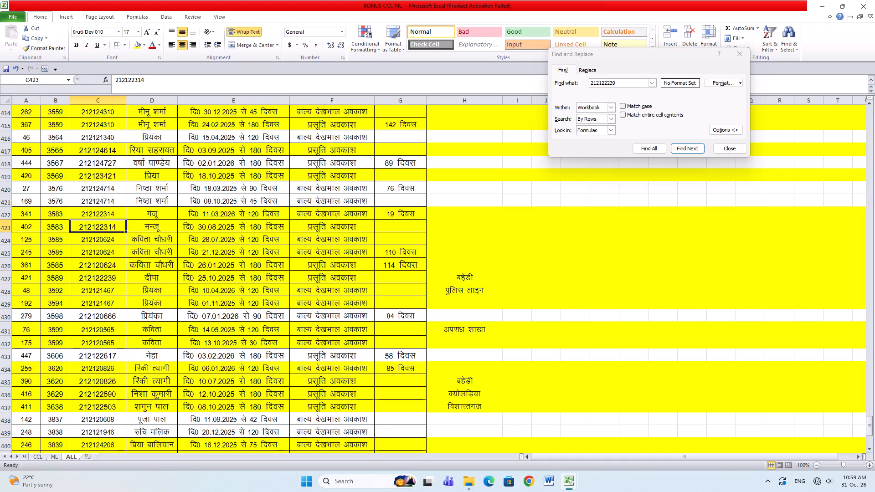
key("ctrl+c")
key("alt+Tab")
key("alt+Tab")
key("alt+Tab")
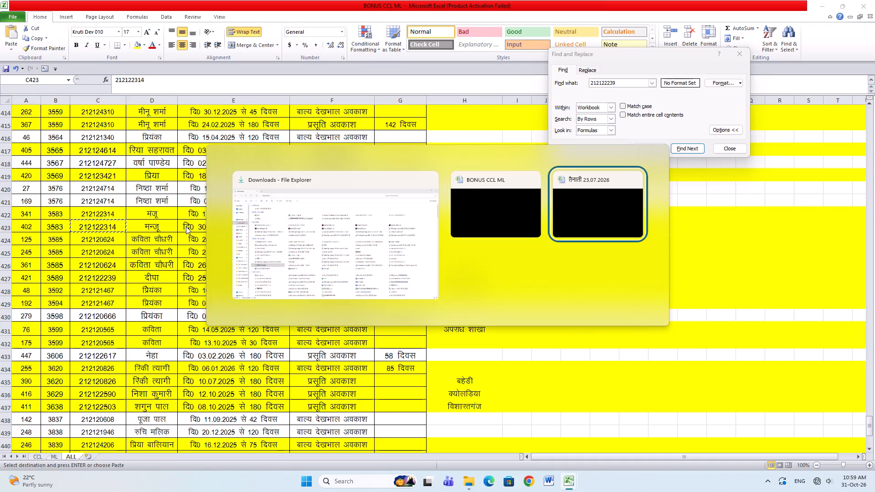
left_click(317, 159)
left_click(602, 79)
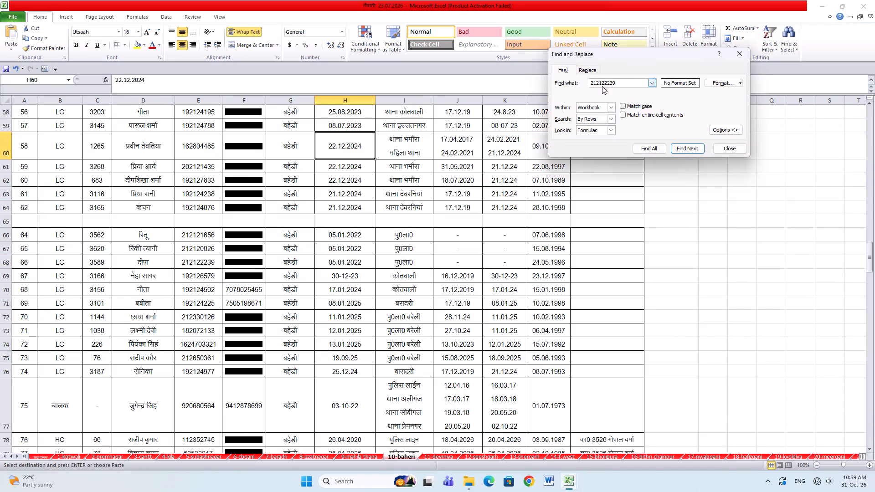
double_click(601, 82)
key("ctrl+v")
key("Return")
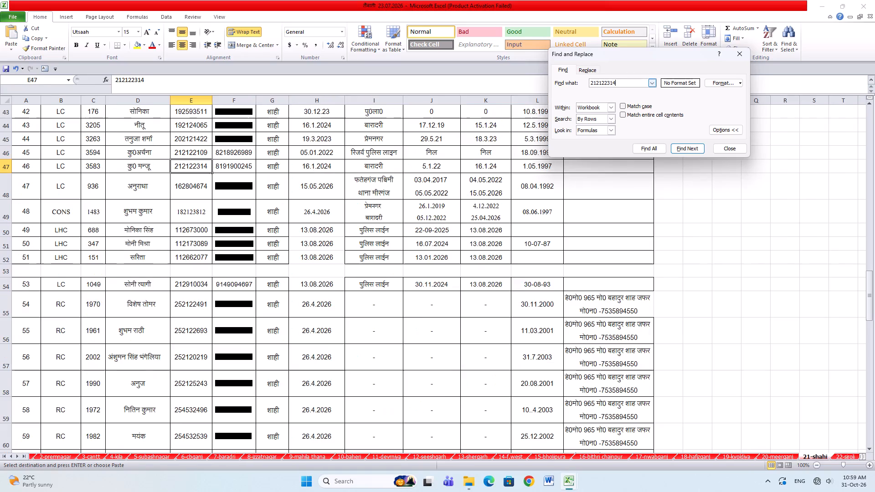
left_click(2, 167)
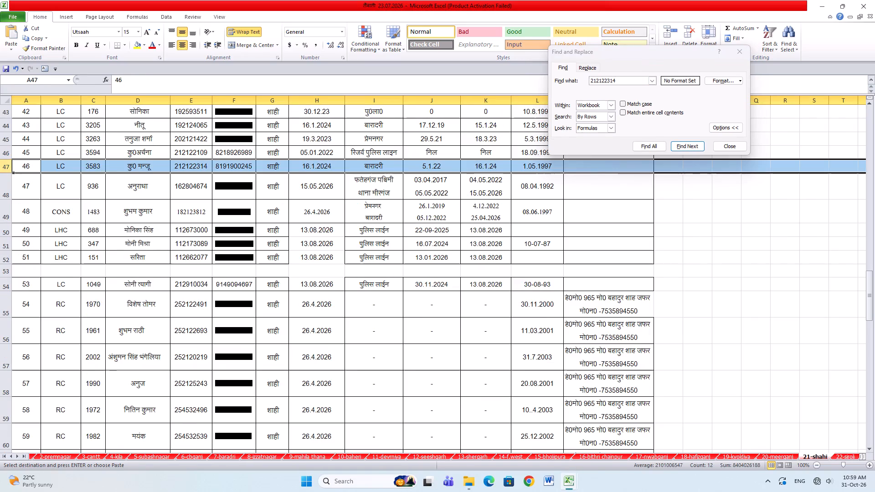
Return to the ALL sheet of BONUS CCL ML, enter the posting शाही in cell H423 and save the workbook.
key("alt+Tab")
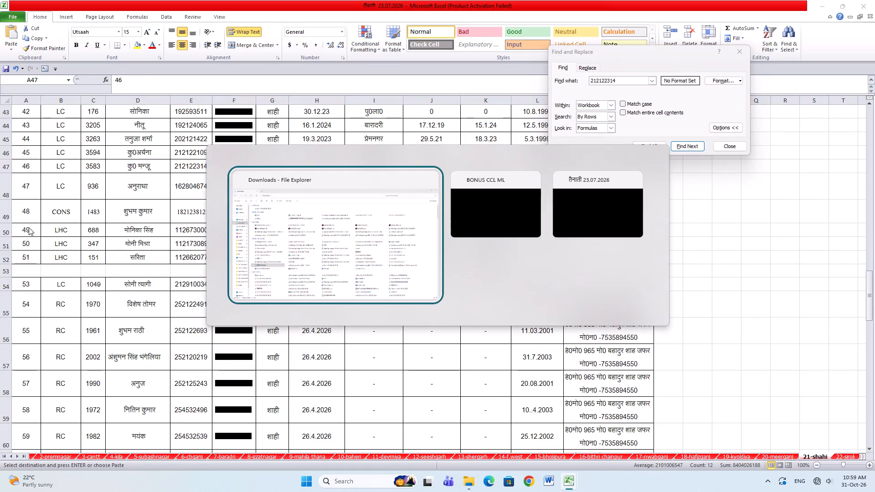
key("alt+Tab")
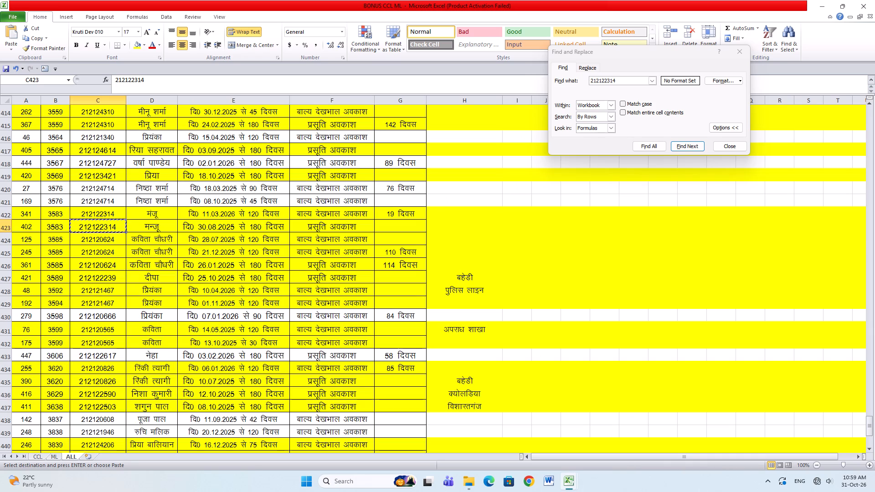
left_click(430, 225)
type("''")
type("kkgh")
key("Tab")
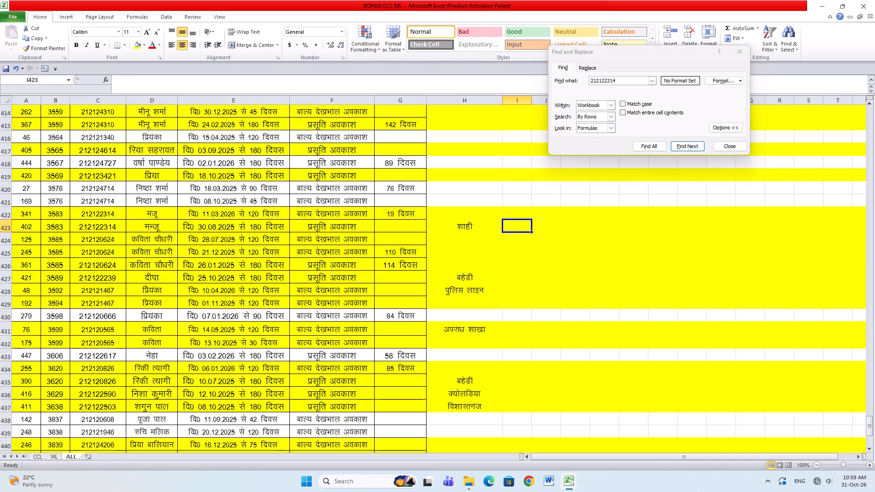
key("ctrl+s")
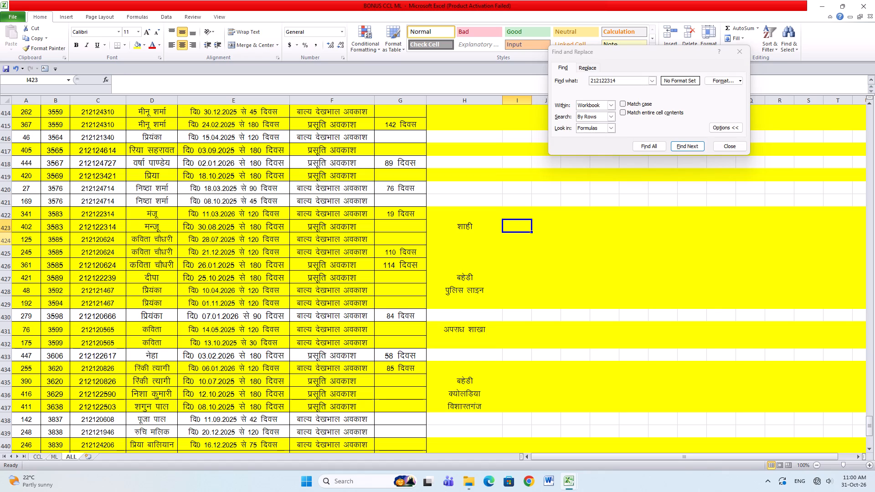
Select rows 424 to 426 of the ALL sheet to review the repeated leave records of one employee.
left_click_drag(4, 241, 4, 261)
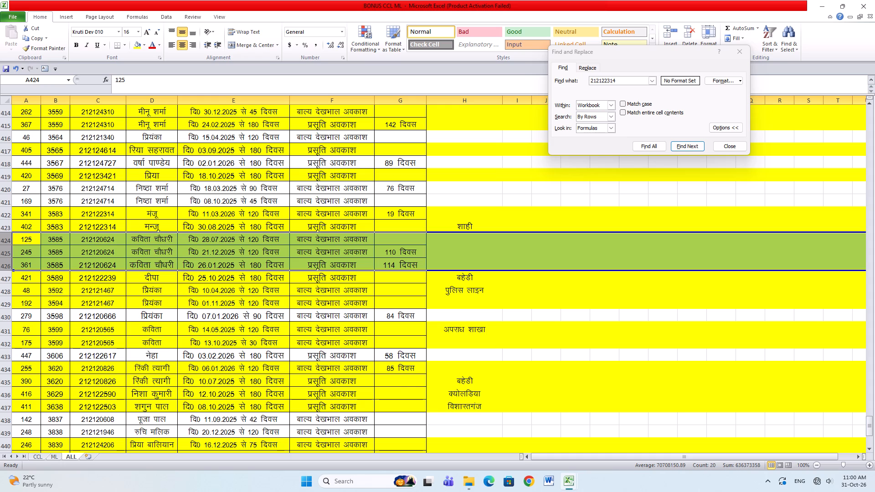
Copy the personnel number in C419 and search the whole तैनाती 23.07.2026 workbook for it.
scroll(144, 193, "up", 2)
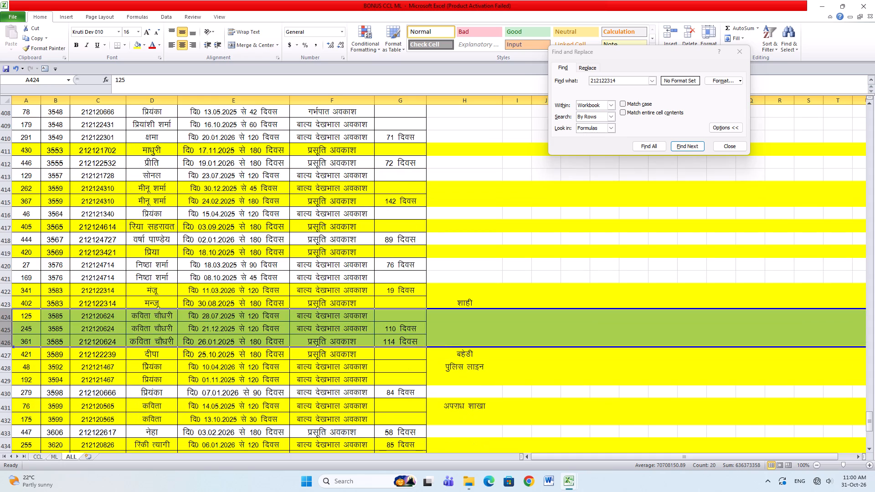
left_click(98, 251)
key("ctrl+c")
key("alt+Tab")
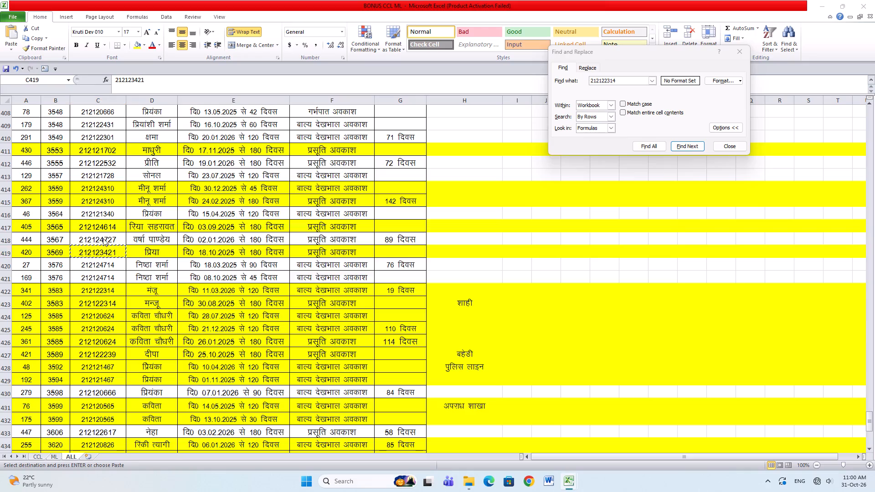
key("alt+Tab")
key("alt+Tab")
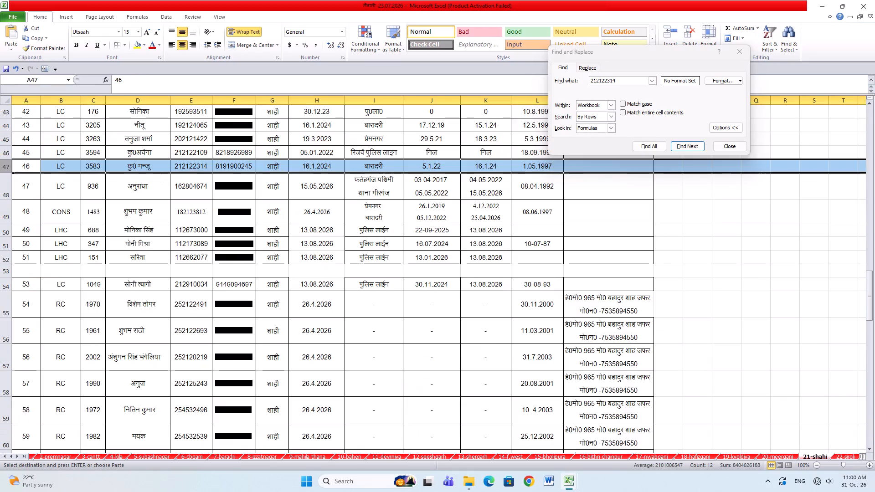
left_click(450, 171)
double_click(603, 77)
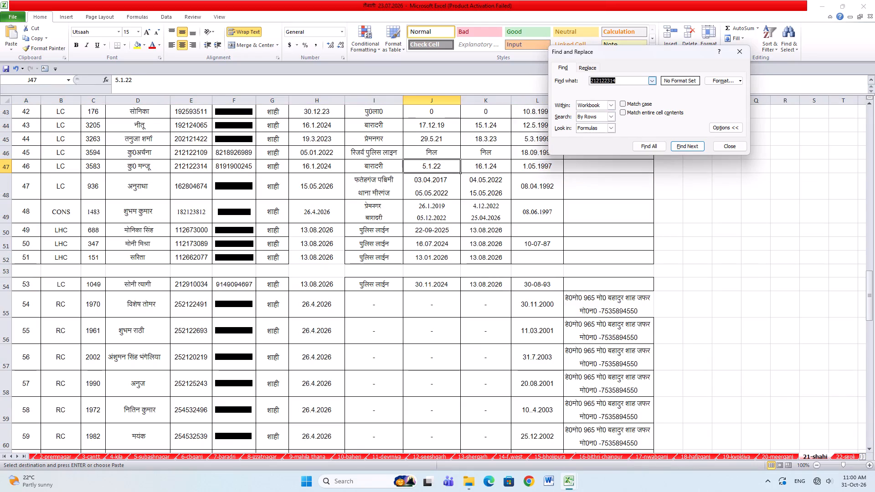
key("ctrl+v")
key("Return")
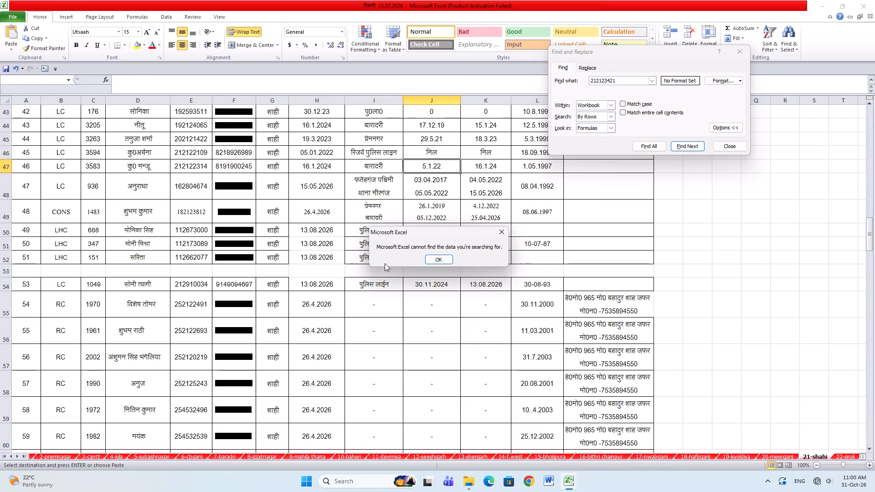
key("Return")
Search the तैनाती 23.07.2026 workbook for C419's personnel number with its last two digits removed, stepping through the matches.
key("BackSpace")
key("Return")
key("Return")
key("BackSpace")
key("Return")
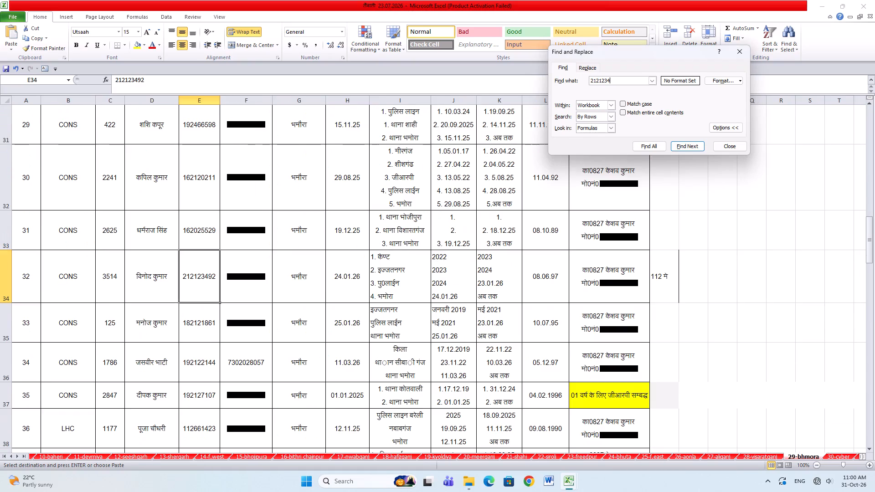
key("Return")
key("Return")
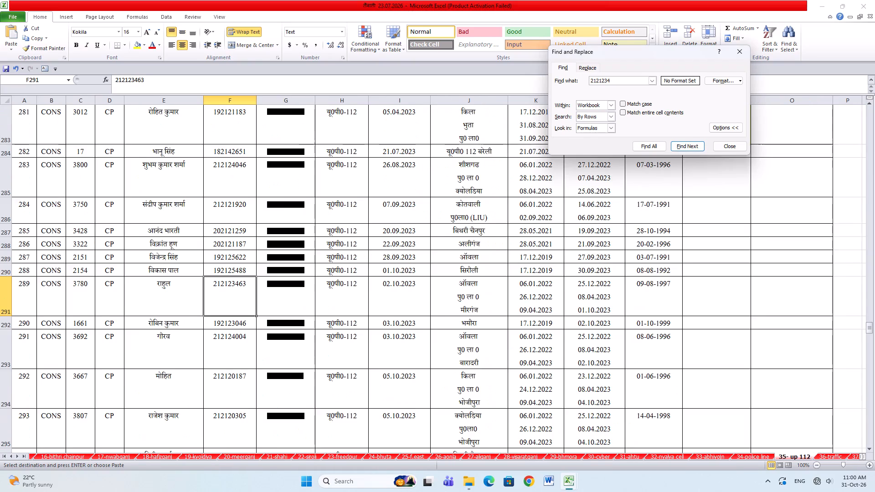
key("Return")
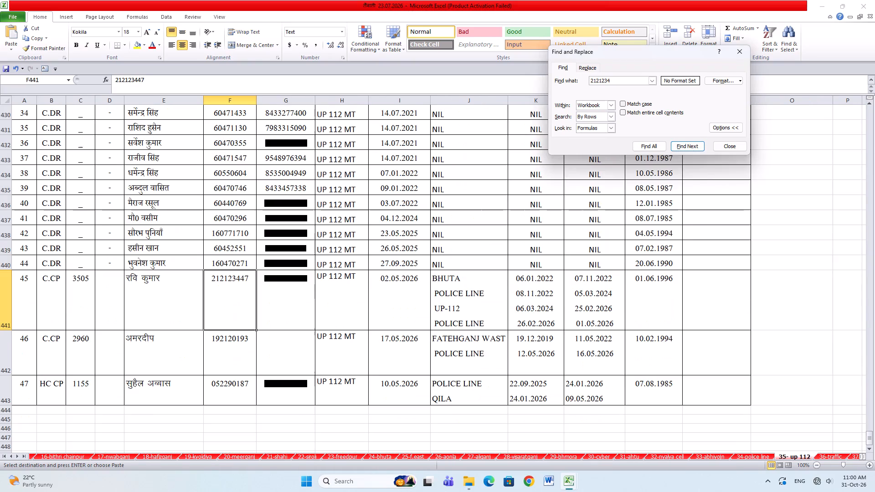
key("Return")
key("Return")
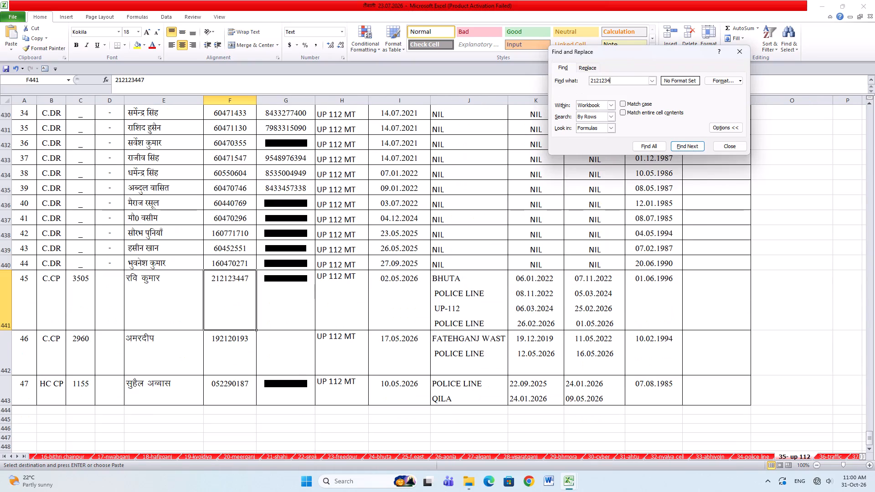
key("Return")
key("Return")
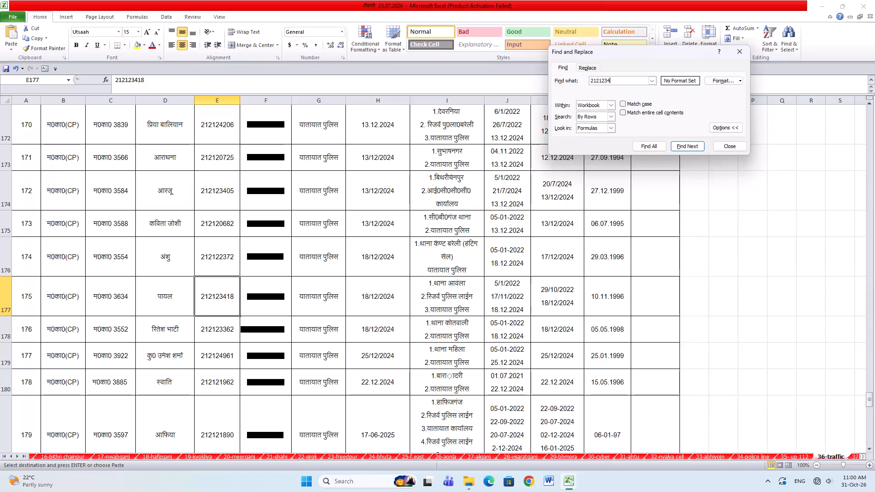
Open the nominal roll new workbook and search all of it for the number in B419 of the ALL sheet, through to the Sheet1 record.
key("alt+Tab")
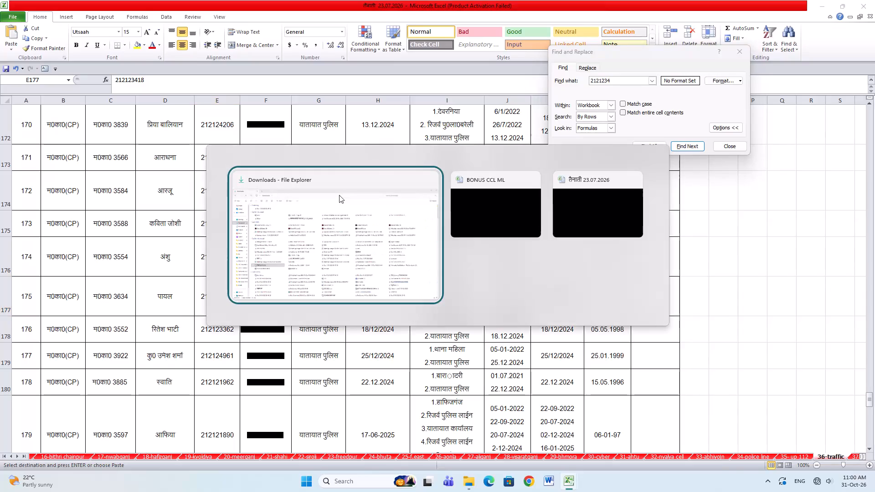
key("alt+Tab")
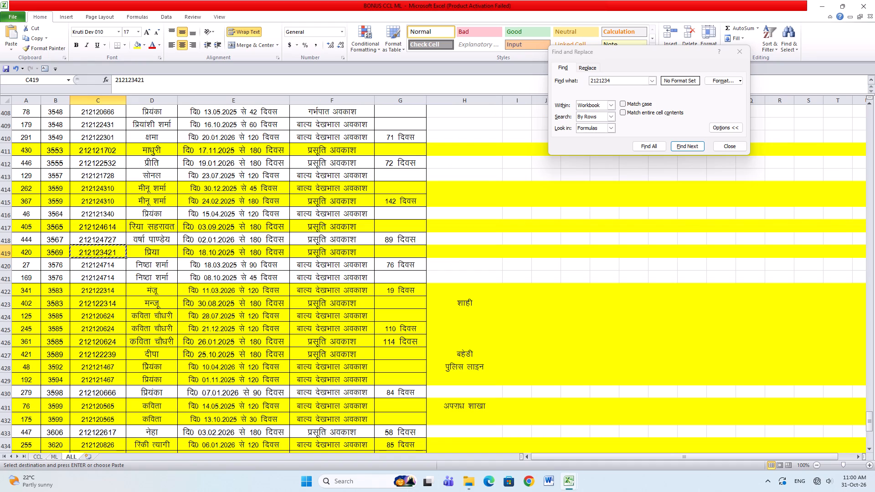
right_click(567, 480)
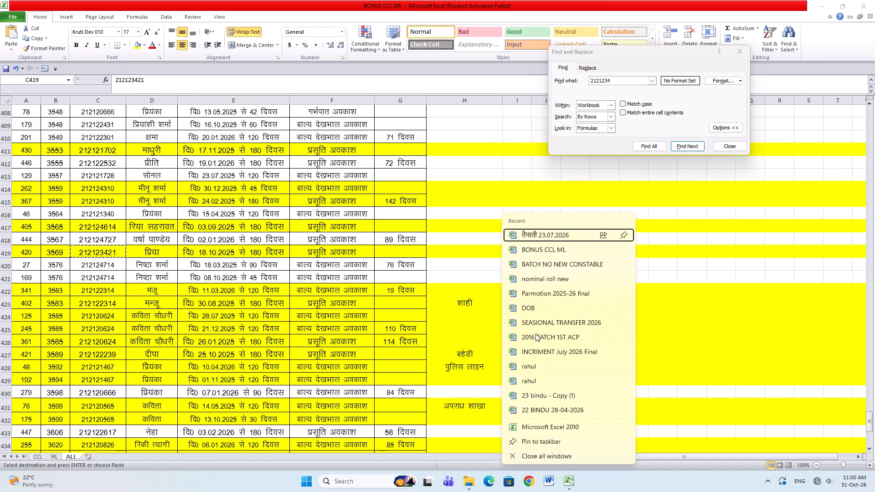
left_click(530, 279)
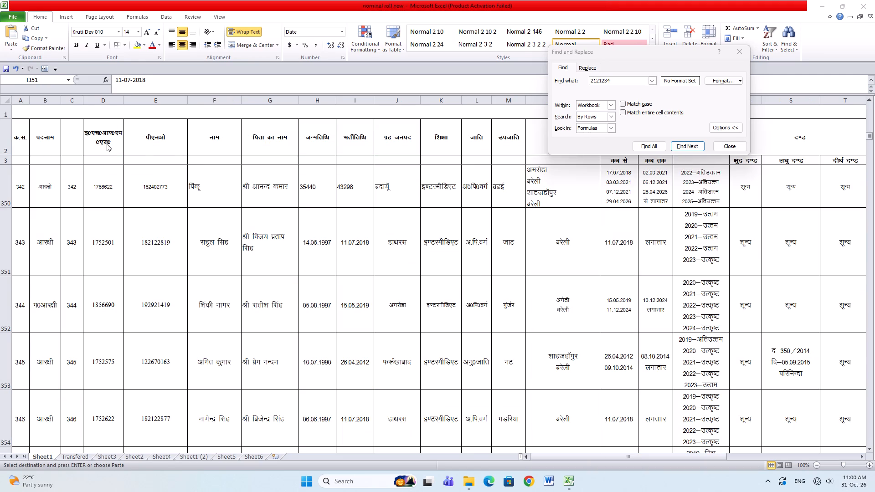
double_click(72, 102)
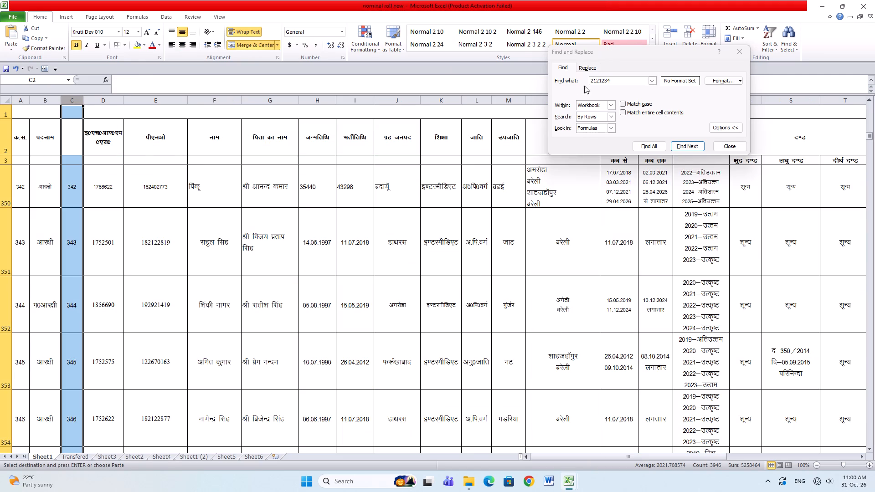
double_click(595, 80)
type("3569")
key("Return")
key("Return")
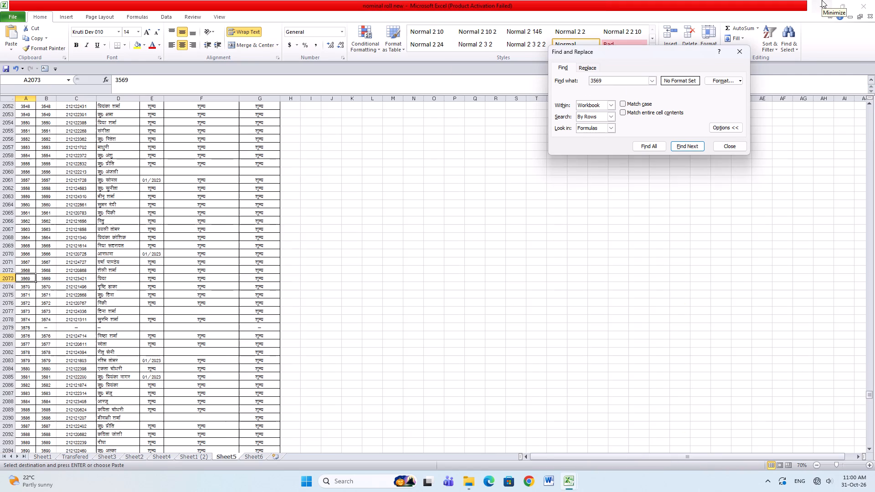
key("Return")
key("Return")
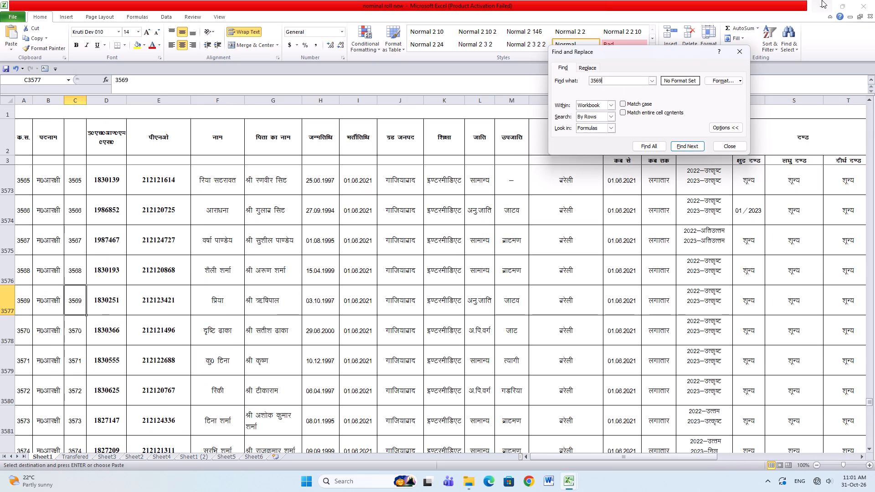
Switch back to the तैनाती 23.07.2026 workbook and search it again for the full personnel number from C419.
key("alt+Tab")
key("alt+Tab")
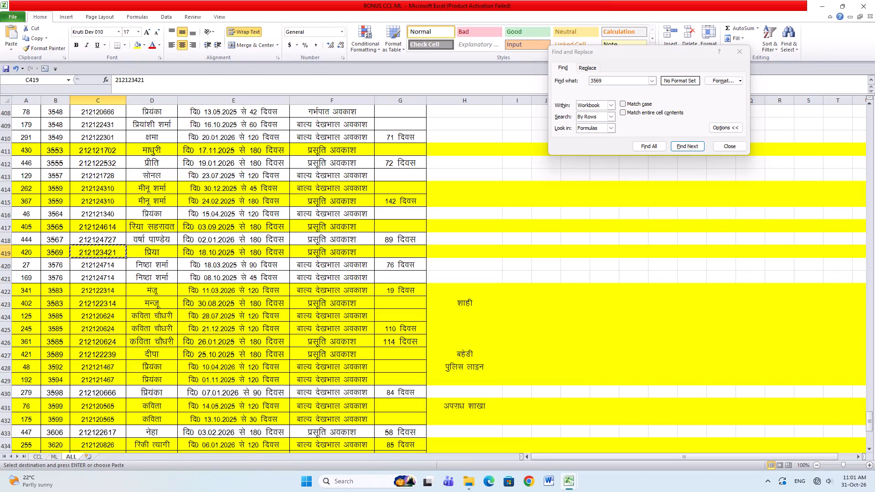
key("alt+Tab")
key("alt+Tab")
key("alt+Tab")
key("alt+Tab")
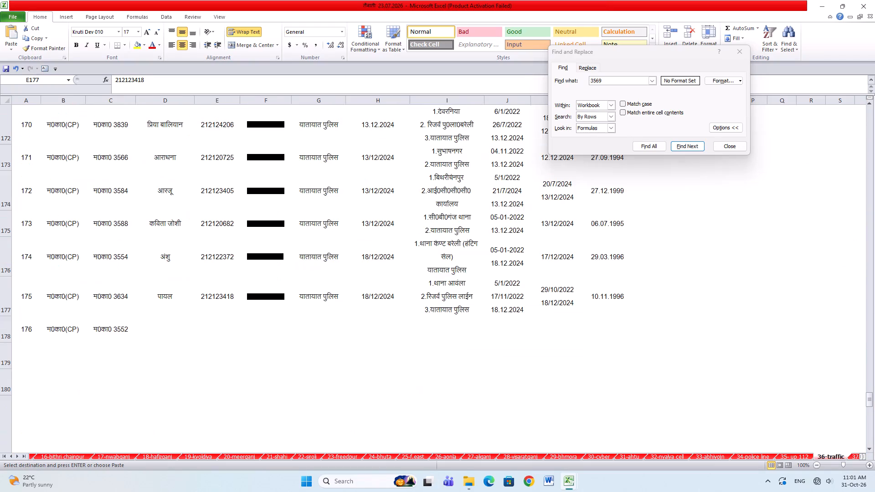
left_click(219, 276)
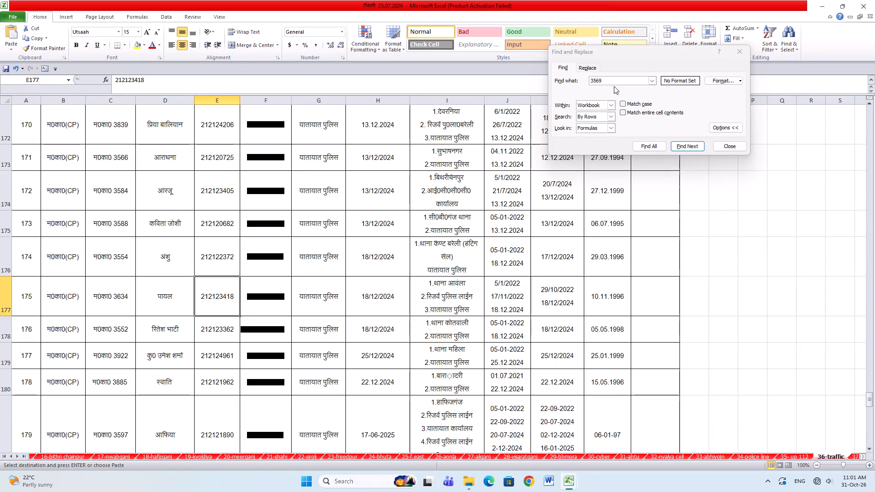
left_click_drag(613, 82, 547, 82)
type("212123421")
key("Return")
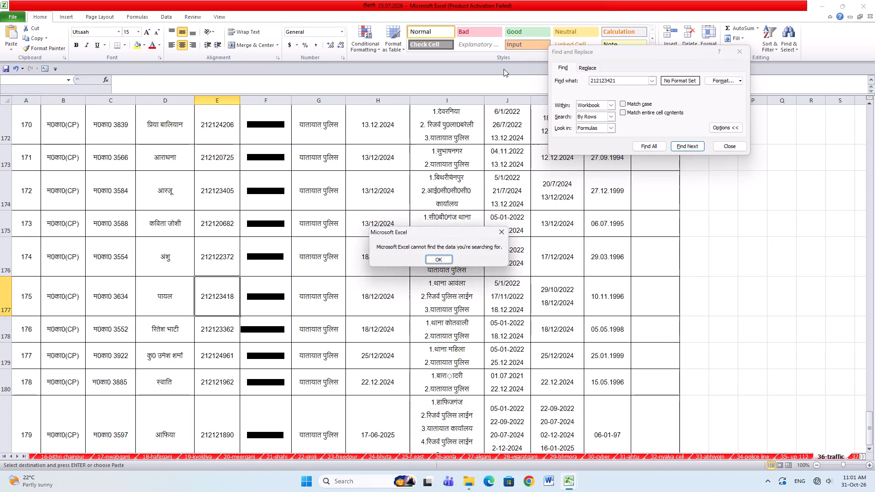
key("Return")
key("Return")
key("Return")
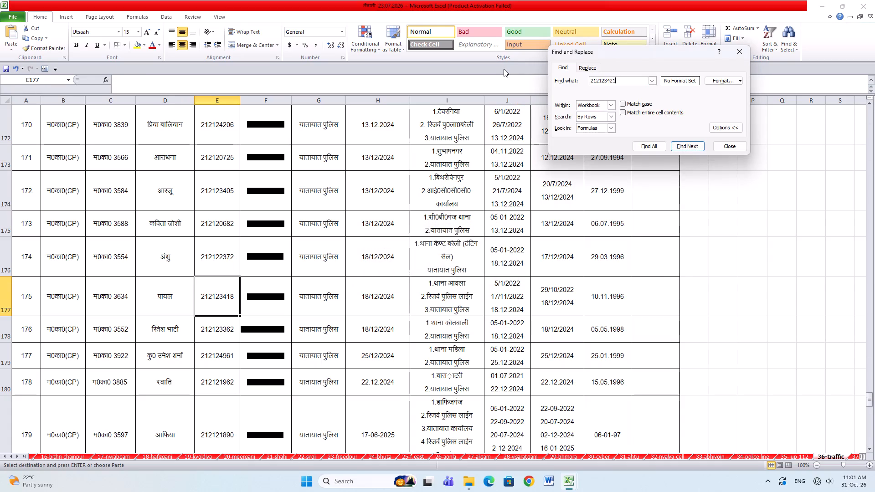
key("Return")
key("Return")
Return to the ALL sheet of BONUS CCL ML, fill cell H419 with dark red and save the workbook.
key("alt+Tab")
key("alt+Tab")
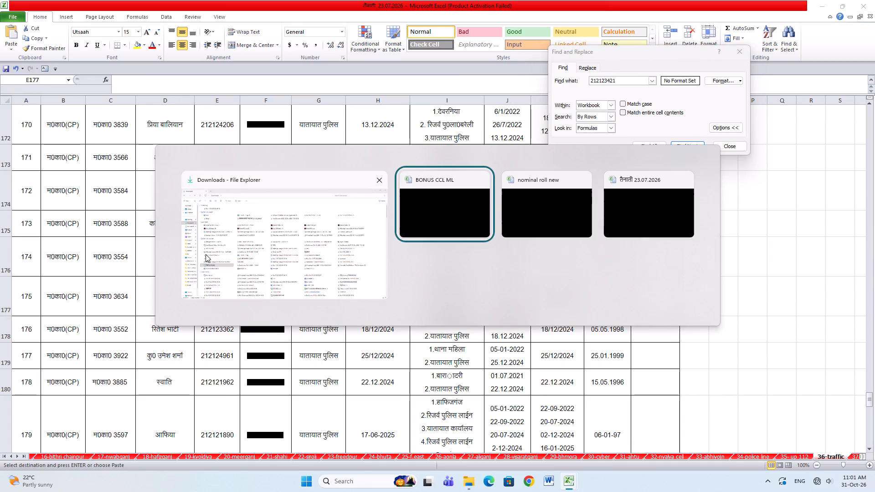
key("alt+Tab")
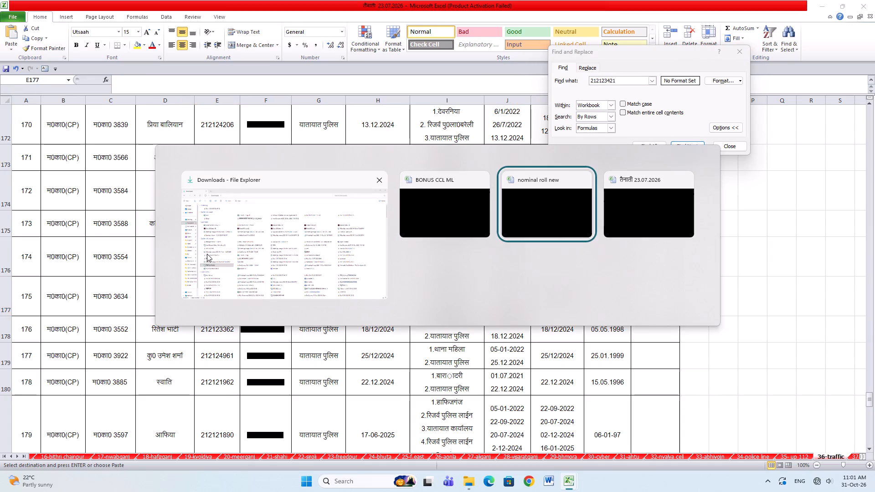
left_click(417, 203, "alt")
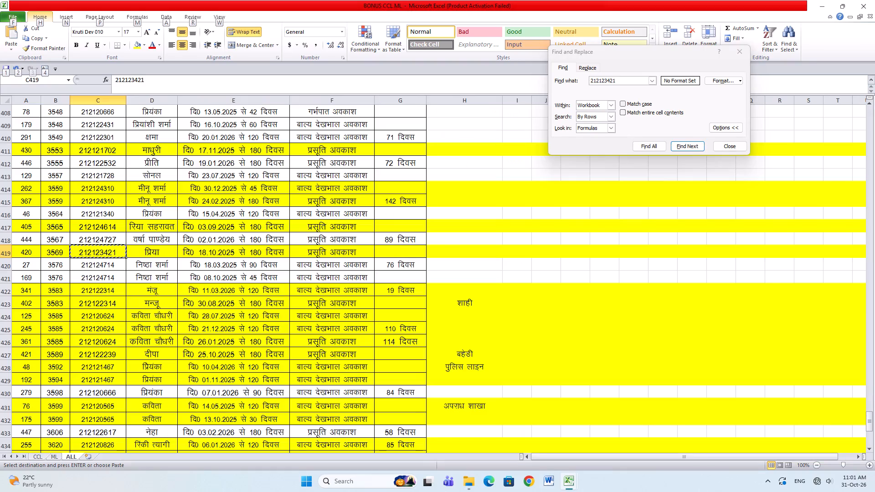
left_click(440, 251)
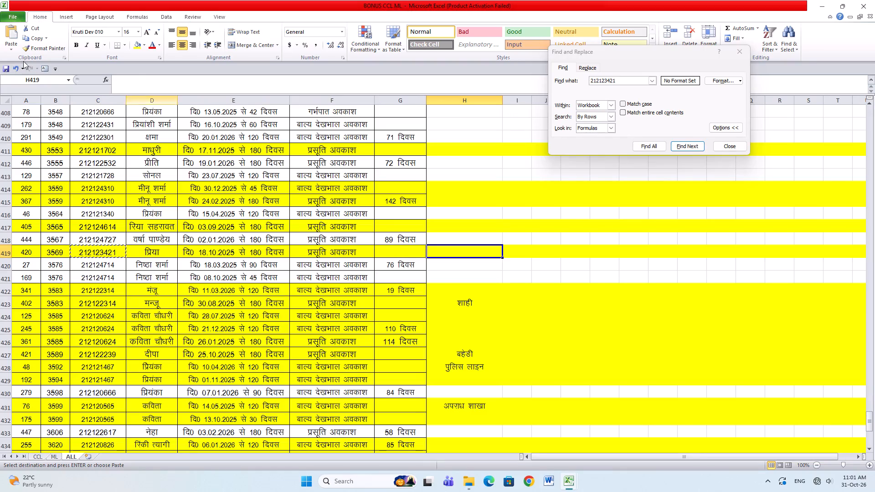
left_click(152, 48)
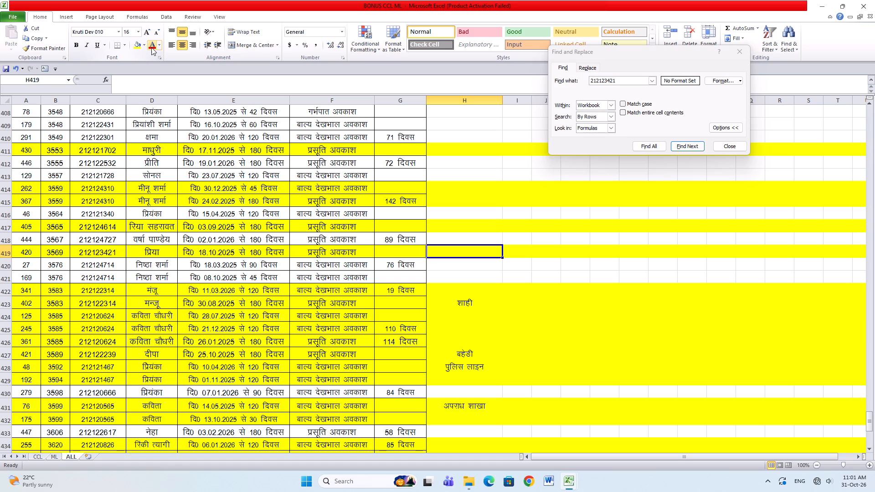
left_click(151, 46)
left_click(142, 46)
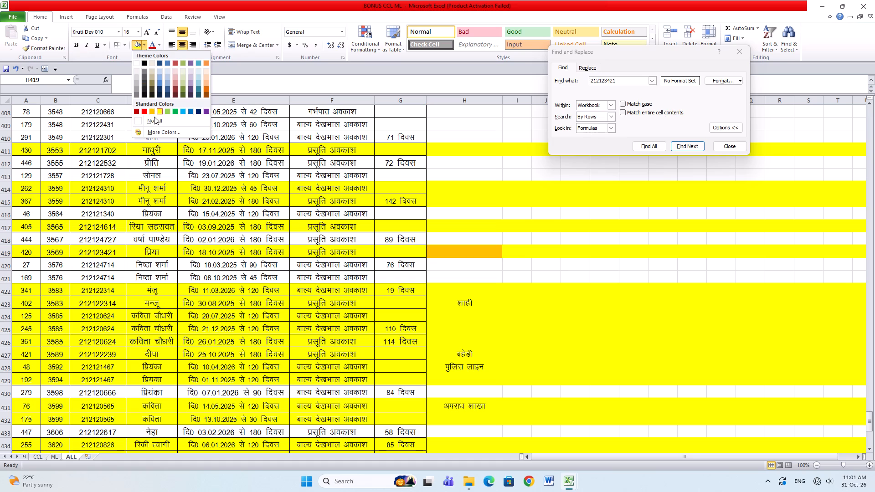
left_click(138, 111)
left_click(448, 234)
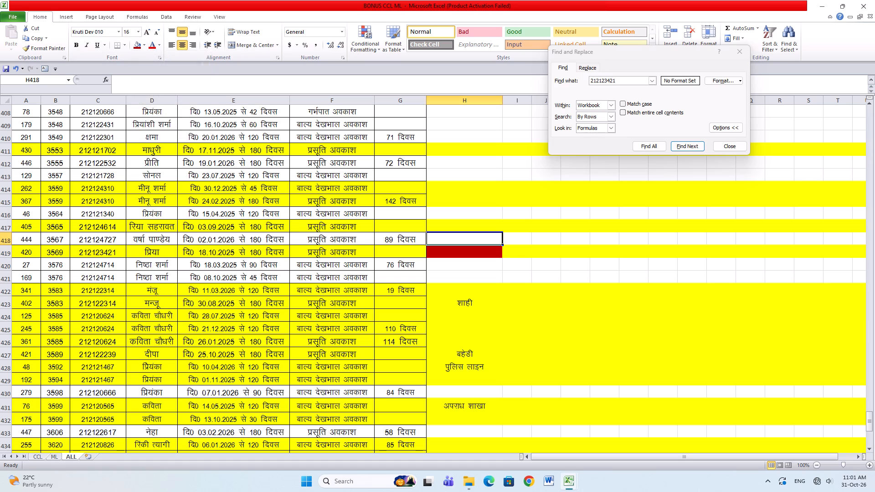
key("ctrl+s")
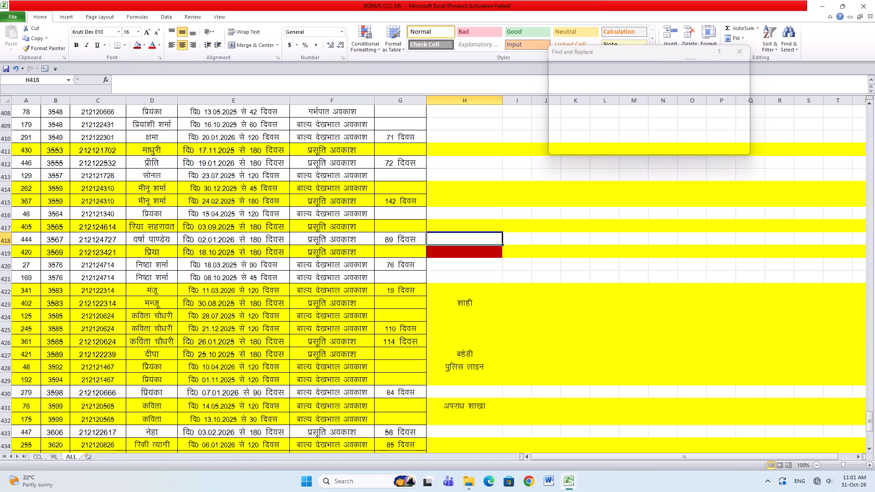
Copy the personnel number in C417 and search the whole तैनाती 23.07.2026 workbook for it.
left_click(108, 227)
key("ctrl+c")
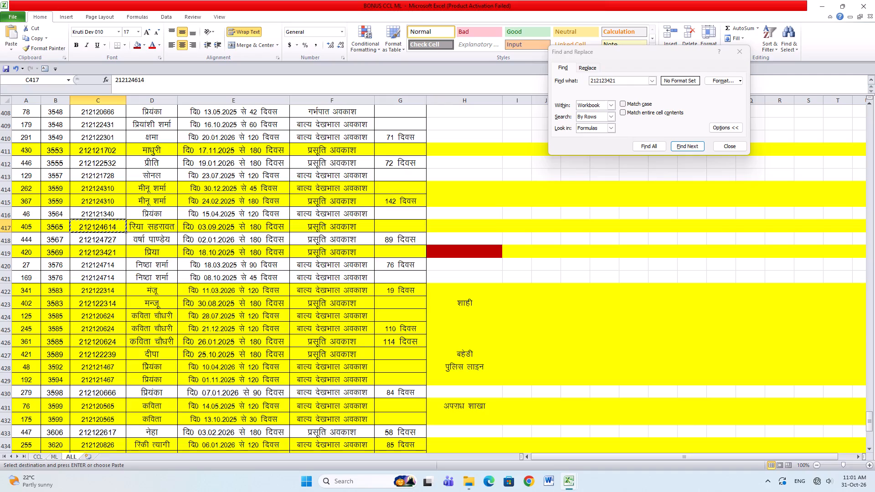
key("alt+Tab")
key("alt+Tab")
key("alt+Tab")
key("alt+Tab")
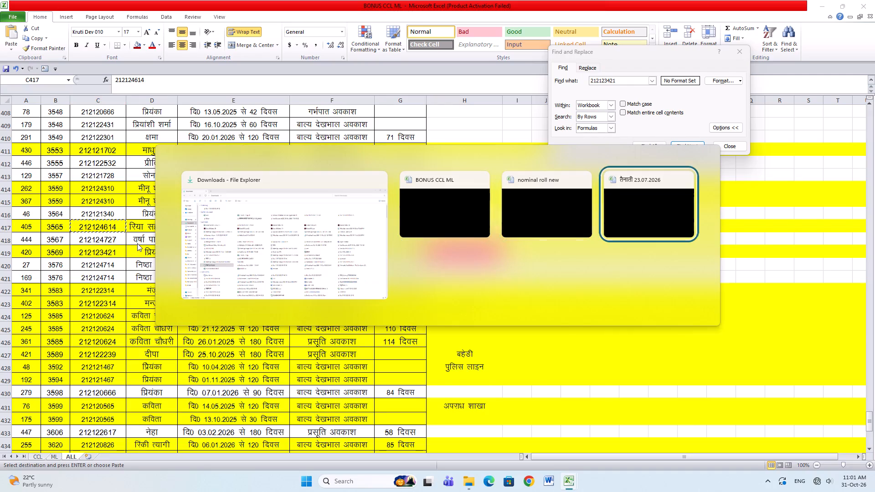
left_click(345, 219)
left_click(603, 76)
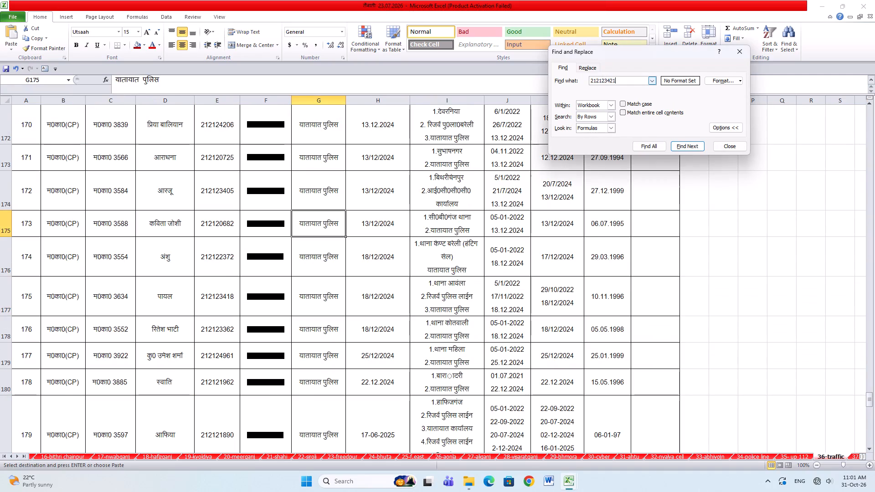
double_click(603, 80)
key("ctrl+v")
key("Return")
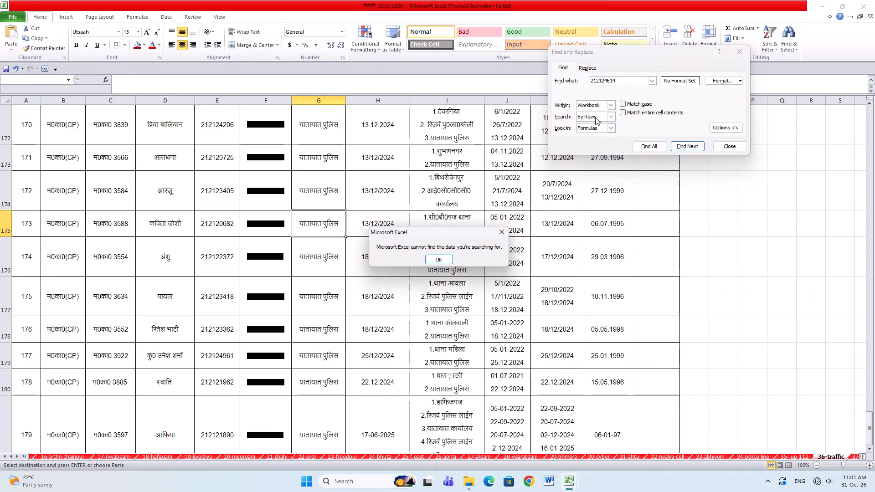
key("Return")
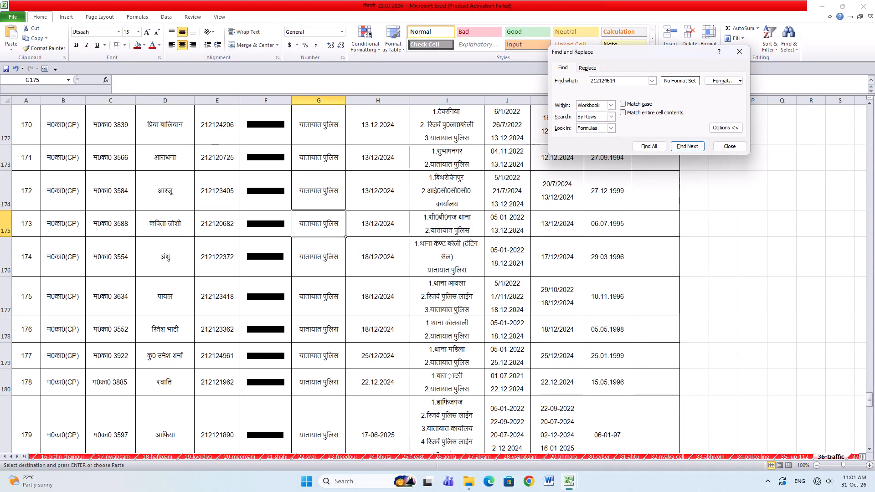
Repeat the search for C417's personnel number with its last digit removed, checking for further matches.
key("BackSpace")
key("Return")
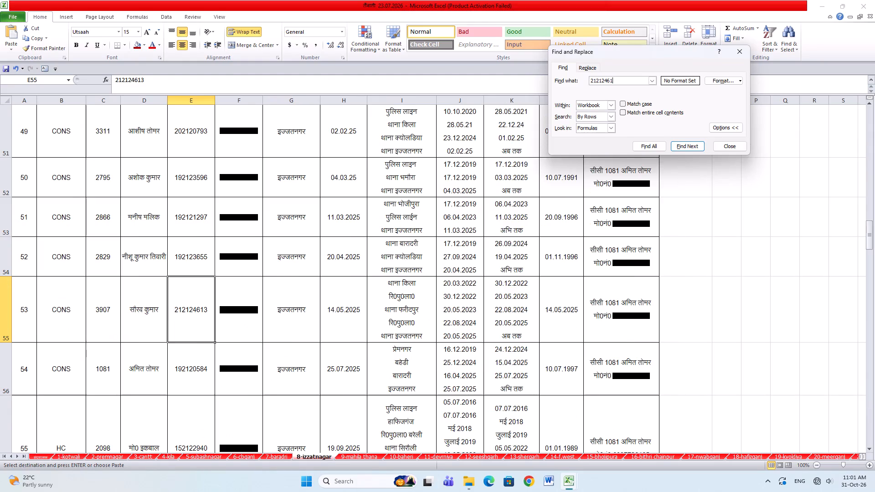
key("Return")
key("Return")
key("Return")
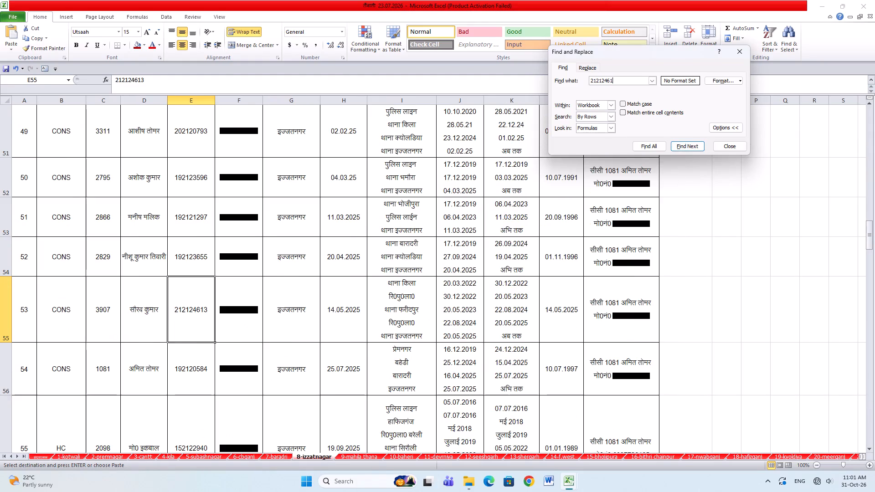
Copy the personnel number in C415 of the BONUS CCL ML ALL sheet and search the whole तैनाती 23.07.2026 workbook for it.
key("alt+Tab")
key("alt+Tab")
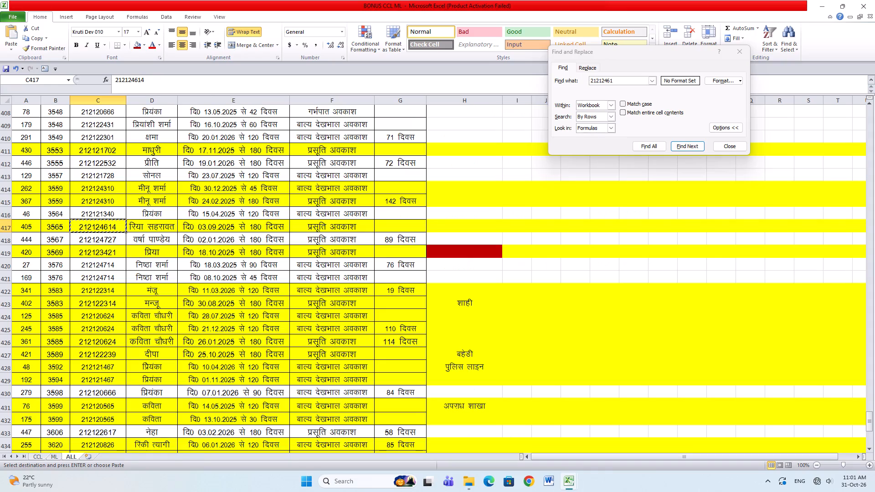
left_click(105, 201)
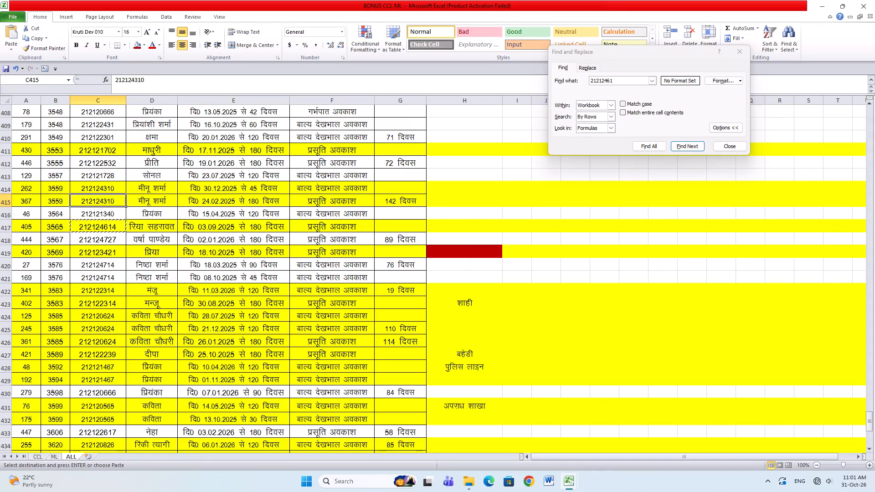
key("ctrl+c")
key("alt+Tab")
key("alt+Tab")
key("alt+Tab")
key("alt+Tab")
left_click(229, 157)
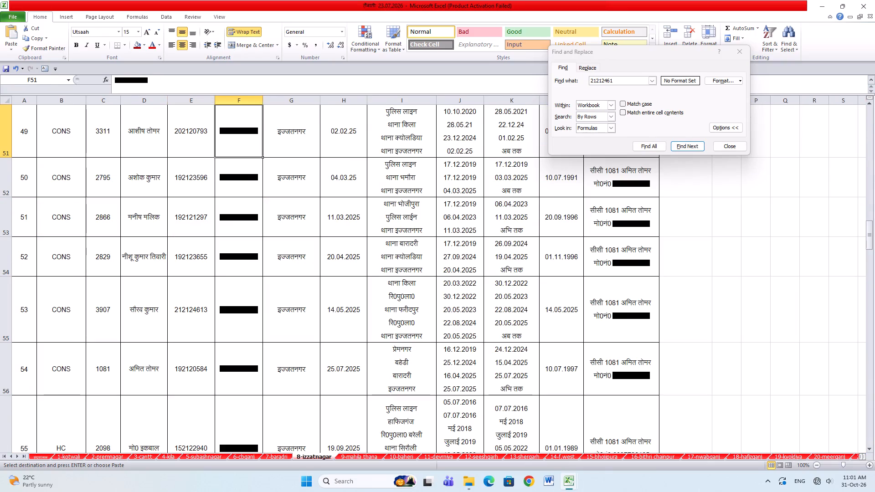
double_click(602, 79)
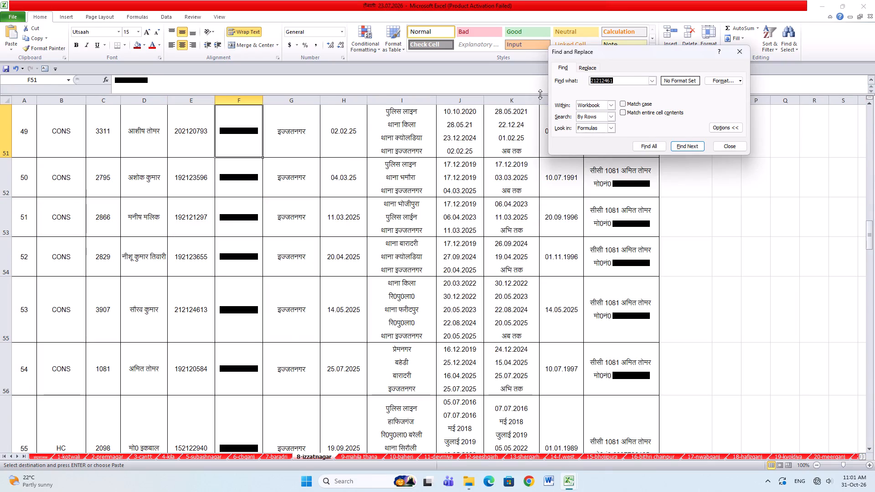
key("ctrl+v")
key("Return")
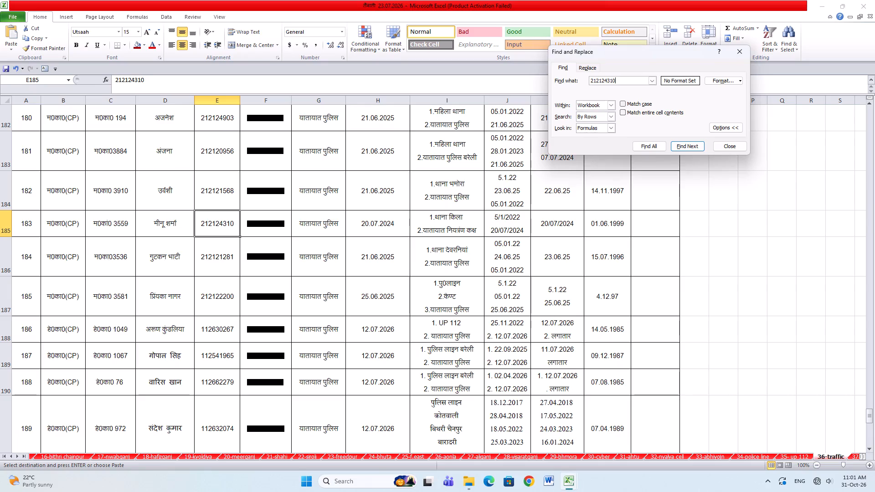
Return to the ALL sheet of BONUS CCL ML, enter the posting यातायात पुलिस in H415 and save the workbook.
key("alt+Tab")
key("alt+Tab")
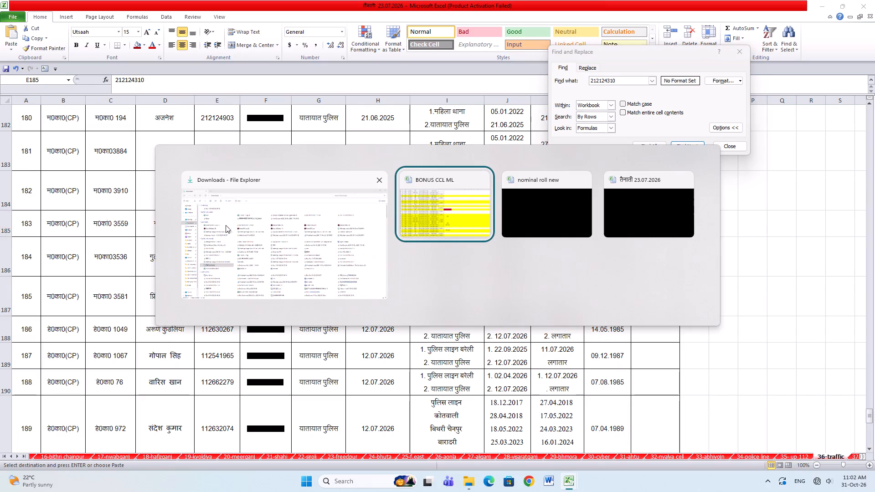
left_click(436, 202)
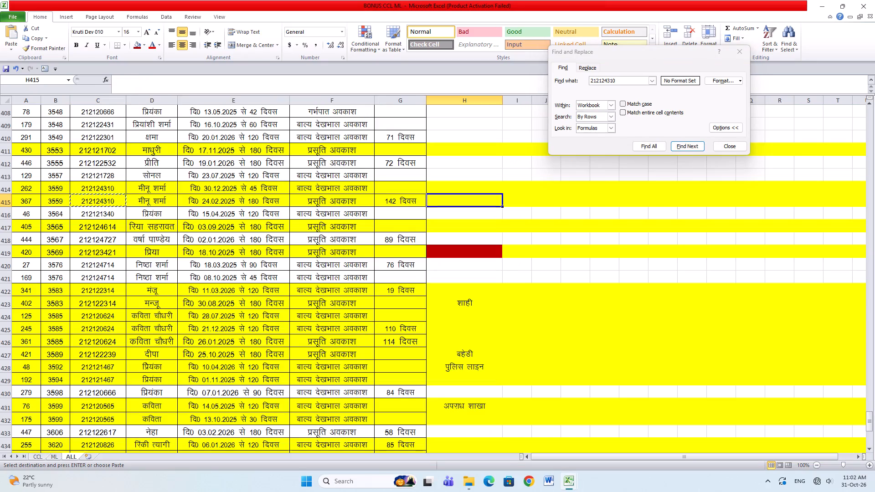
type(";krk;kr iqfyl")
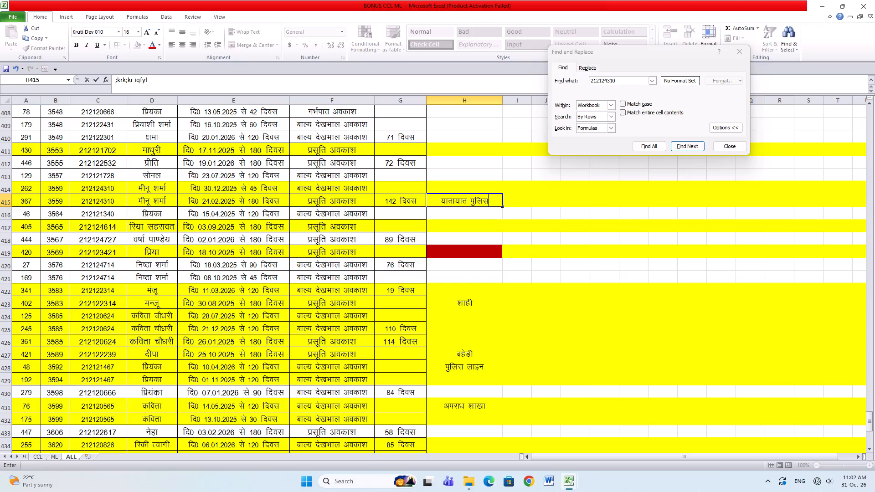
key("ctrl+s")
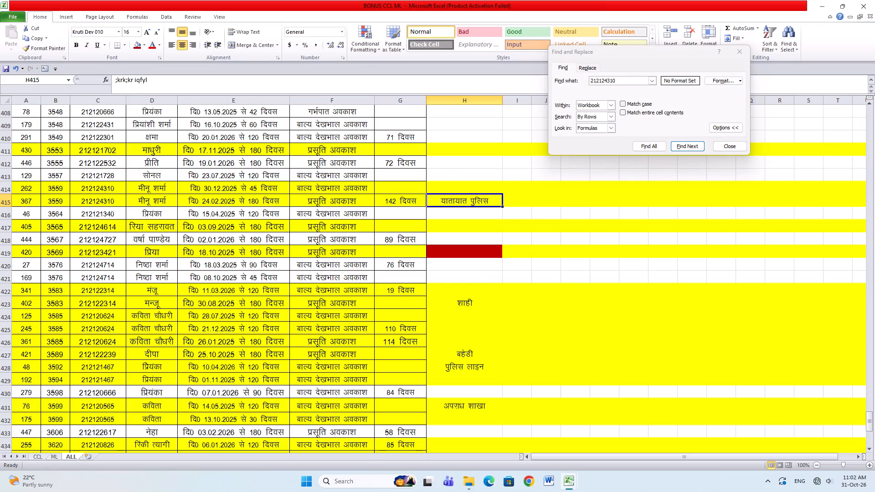
Copy the personnel number in C411 and search the whole तैनाती 23.07.2026 workbook for it.
left_click(102, 151)
key("ctrl+c")
key("alt+Tab")
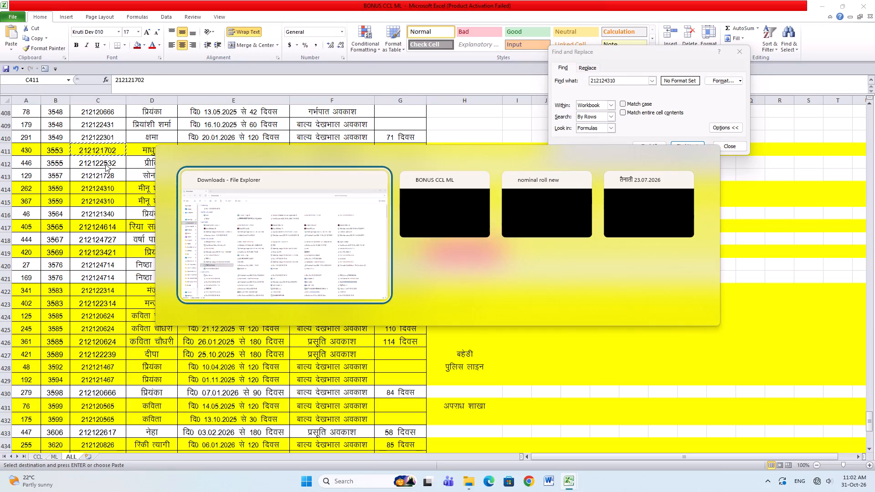
key("alt+Tab")
key("alt+Tab")
key("alt+Tab")
left_click(263, 145)
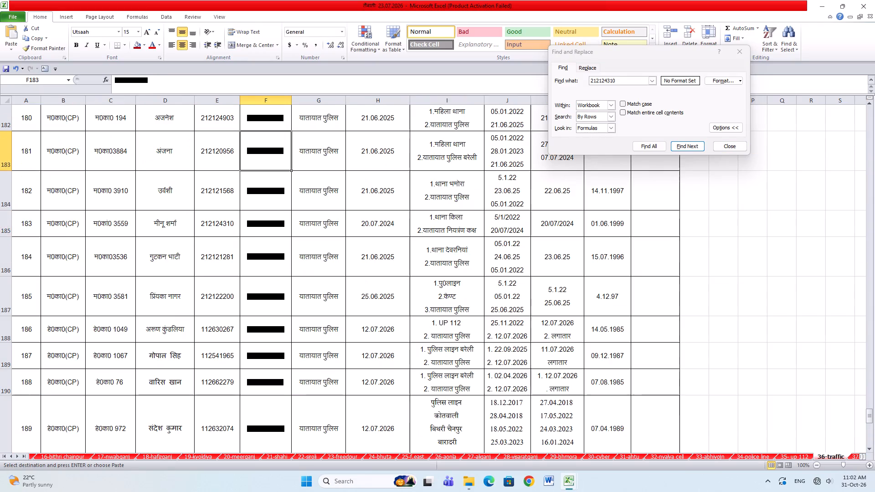
double_click(605, 75)
double_click(603, 82)
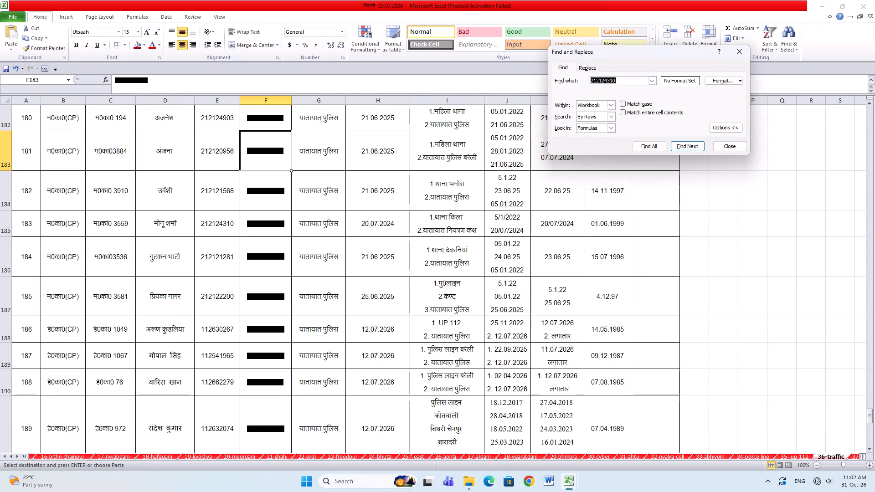
key("ctrl+v")
key("Return")
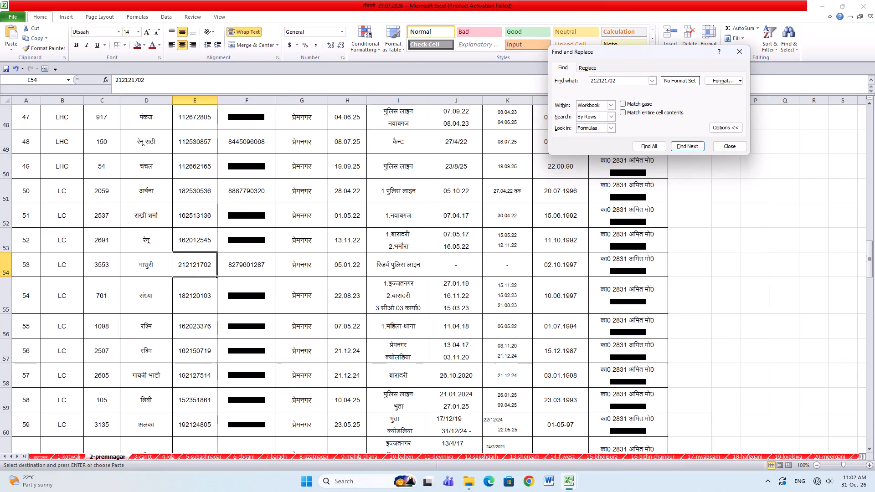
Return to the ALL sheet of BONUS CCL ML, enter the posting प्रेमनगर in H411 and save the workbook.
key("alt+Tab")
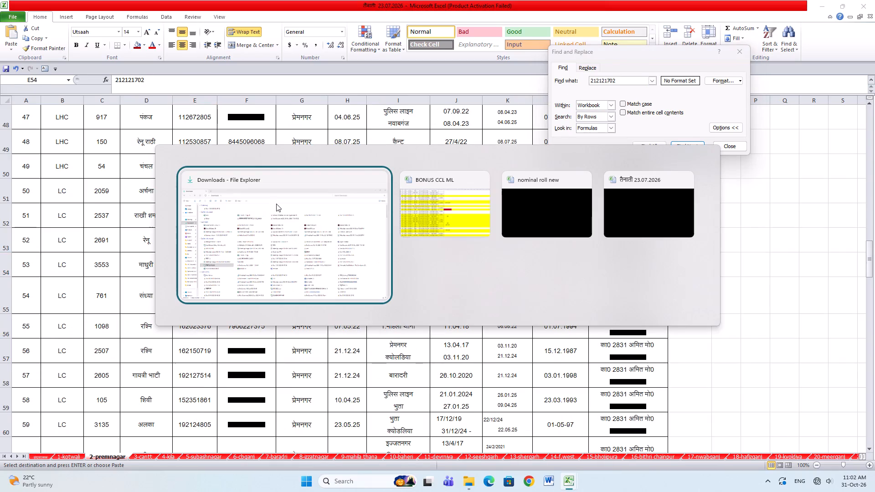
key("alt+Tab")
key("alt+Tab")
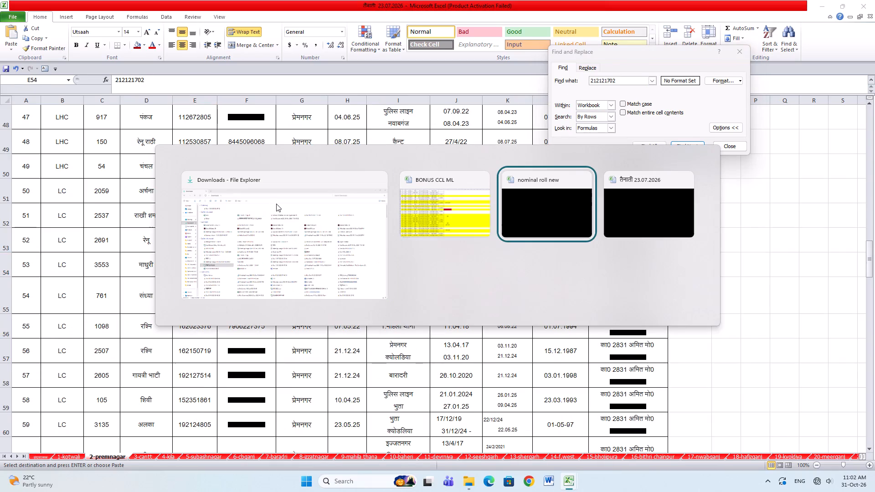
left_click(432, 210, "alt")
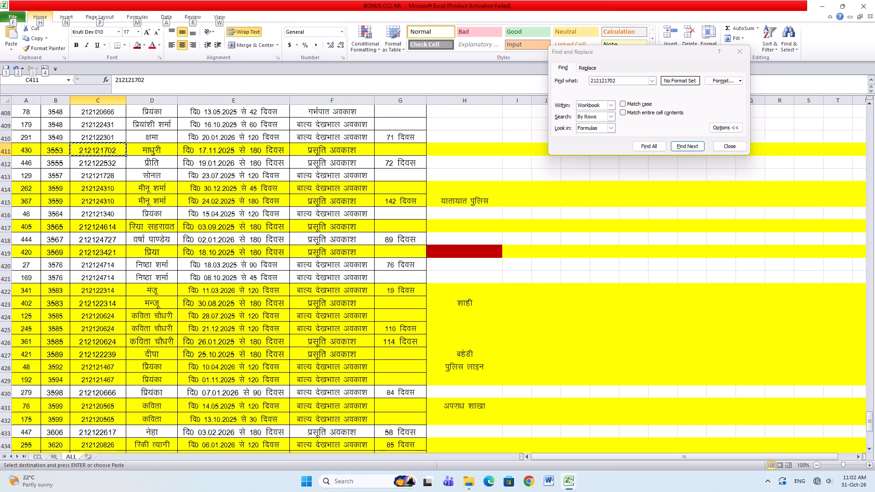
left_click(436, 150)
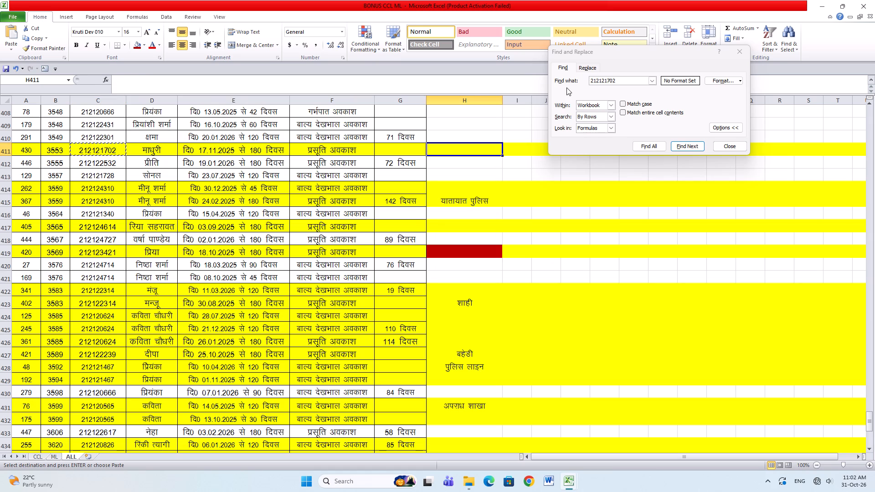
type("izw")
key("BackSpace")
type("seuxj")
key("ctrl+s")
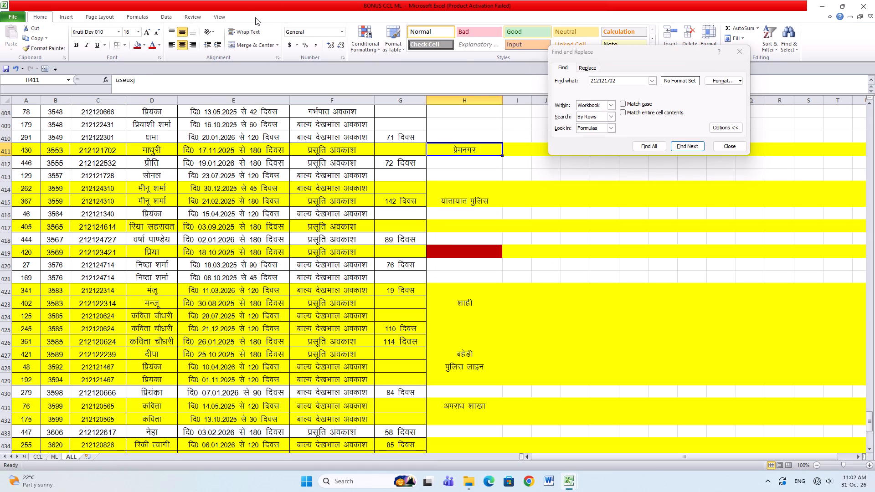
Copy the personnel number in C406 of the ALL sheet and search the whole तैनाती 23.07.2026 workbook for it.
left_click(504, 175)
scroll(406, 219, "down", 9)
scroll(426, 210, "up", 5)
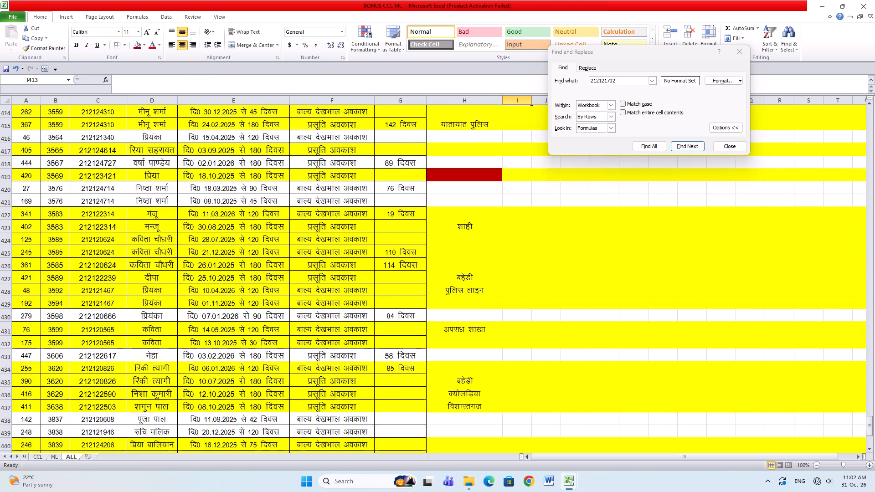
scroll(426, 210, "up", 4)
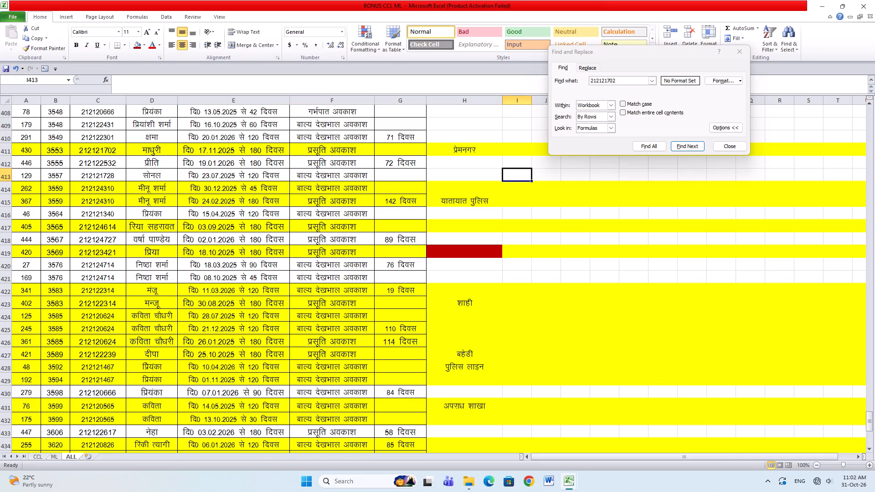
scroll(324, 184, "up", 4)
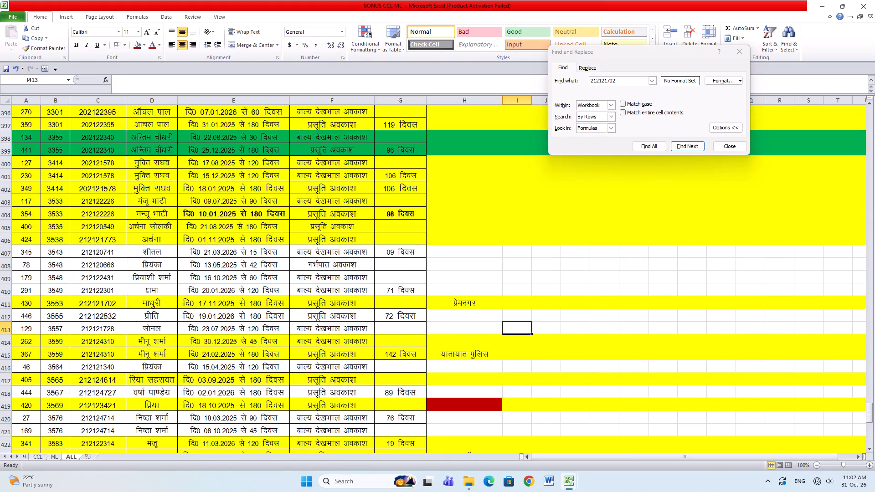
left_click(92, 236)
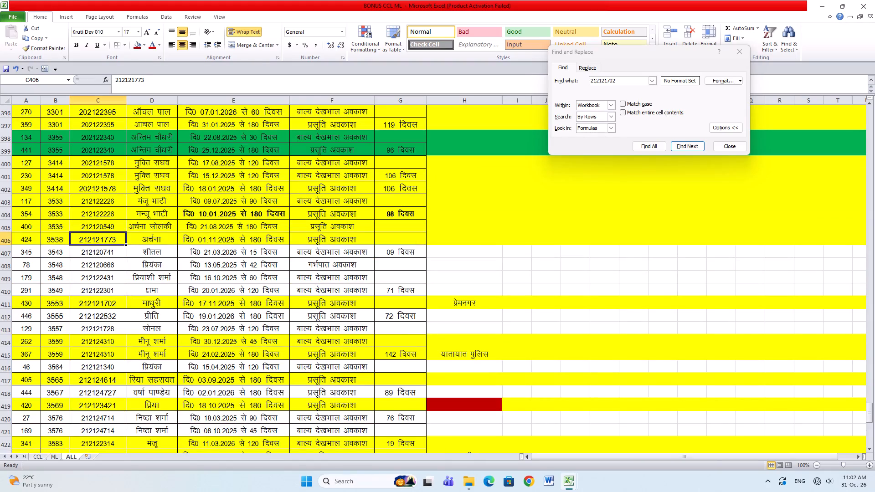
key("ctrl+c")
key("alt+Tab")
key("alt+Tab")
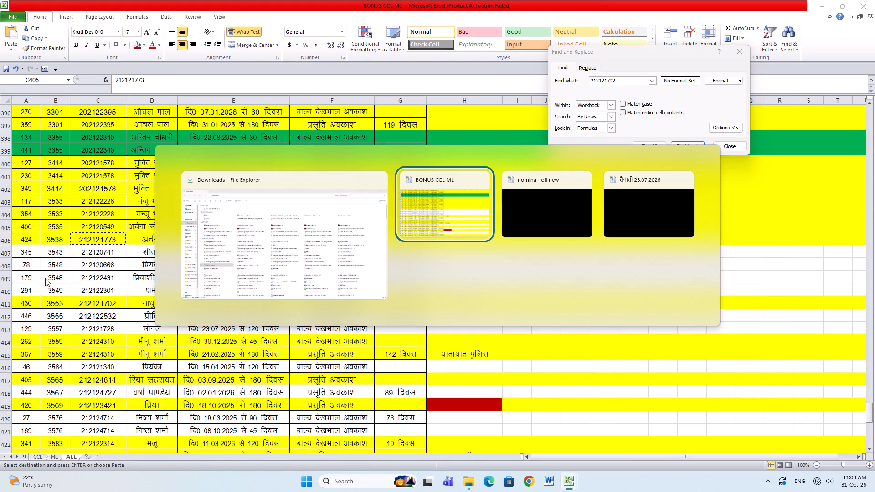
key("alt+Tab")
key("alt+Tab")
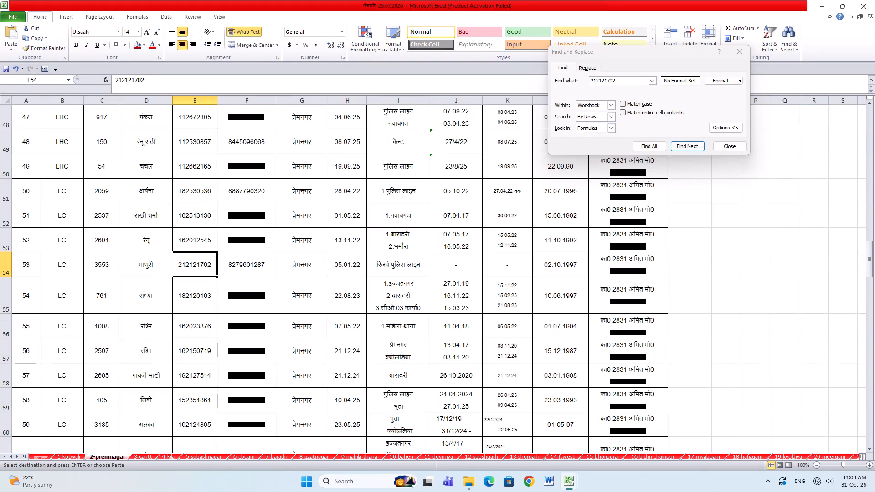
double_click(598, 79)
key("ctrl+v")
key("Return")
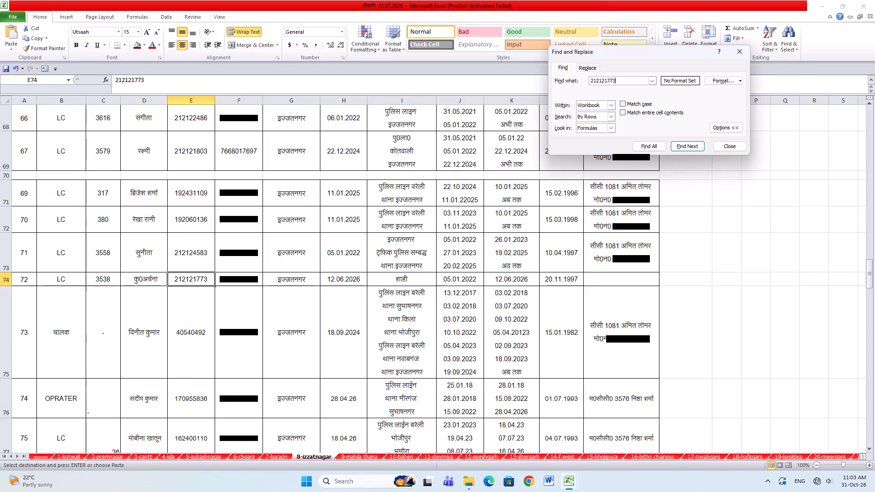
Return to the ALL sheet of BONUS CCL ML, enter the posting इज्जतनगर in H406 and save the workbook.
key("alt+Tab")
key("alt+Tab")
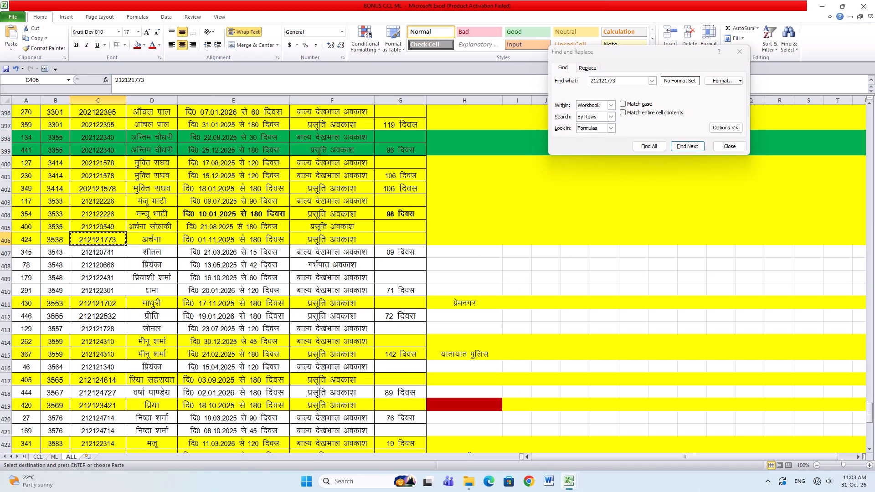
left_click(438, 238)
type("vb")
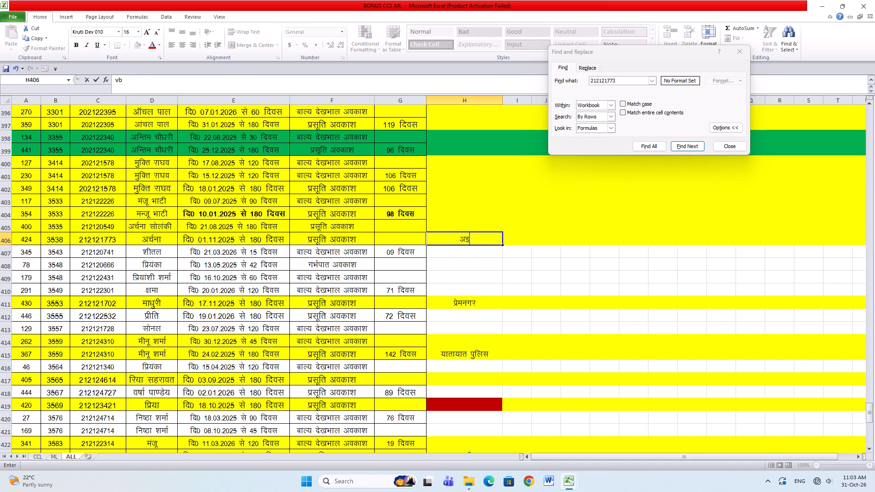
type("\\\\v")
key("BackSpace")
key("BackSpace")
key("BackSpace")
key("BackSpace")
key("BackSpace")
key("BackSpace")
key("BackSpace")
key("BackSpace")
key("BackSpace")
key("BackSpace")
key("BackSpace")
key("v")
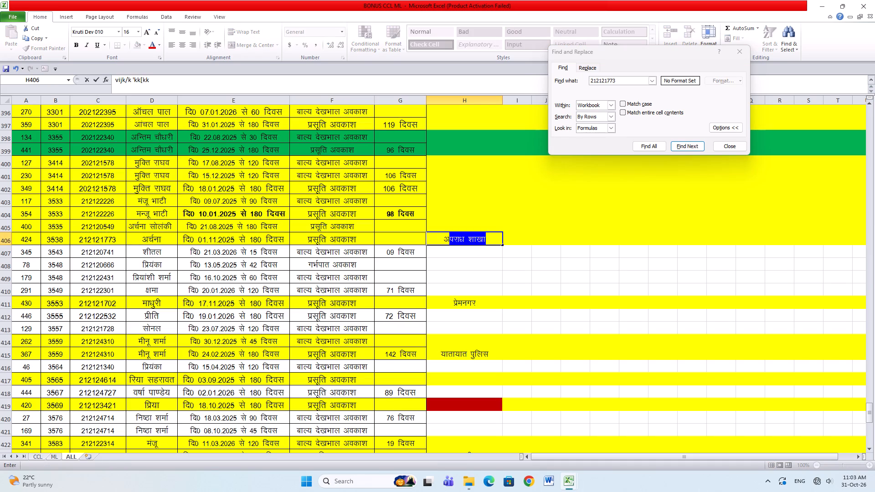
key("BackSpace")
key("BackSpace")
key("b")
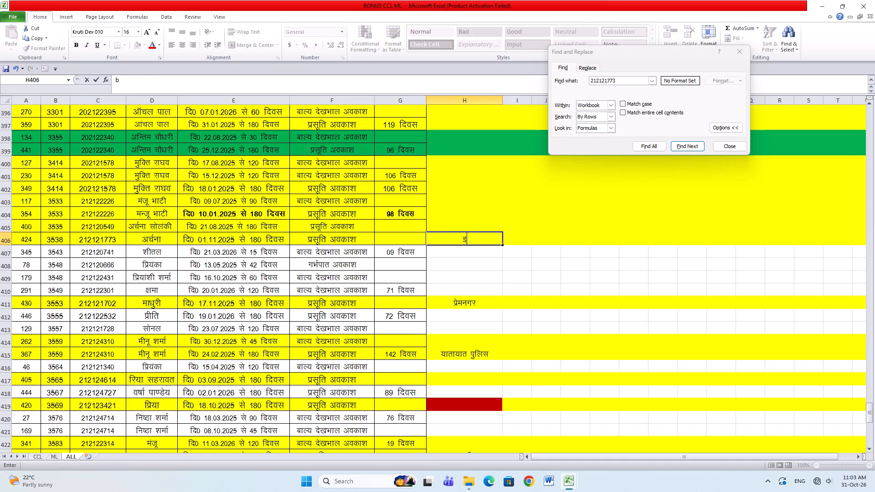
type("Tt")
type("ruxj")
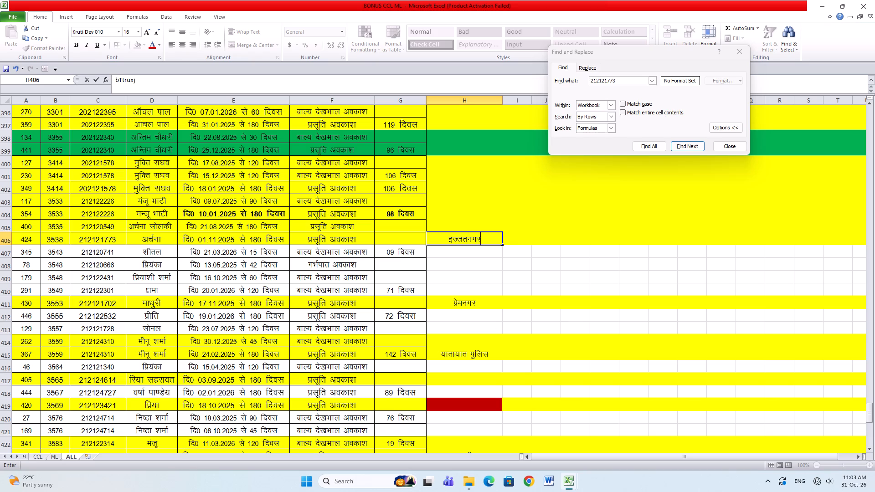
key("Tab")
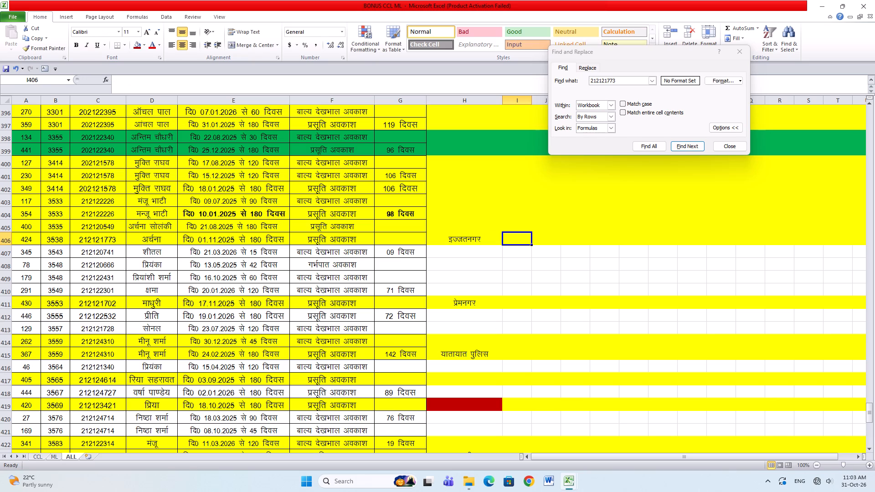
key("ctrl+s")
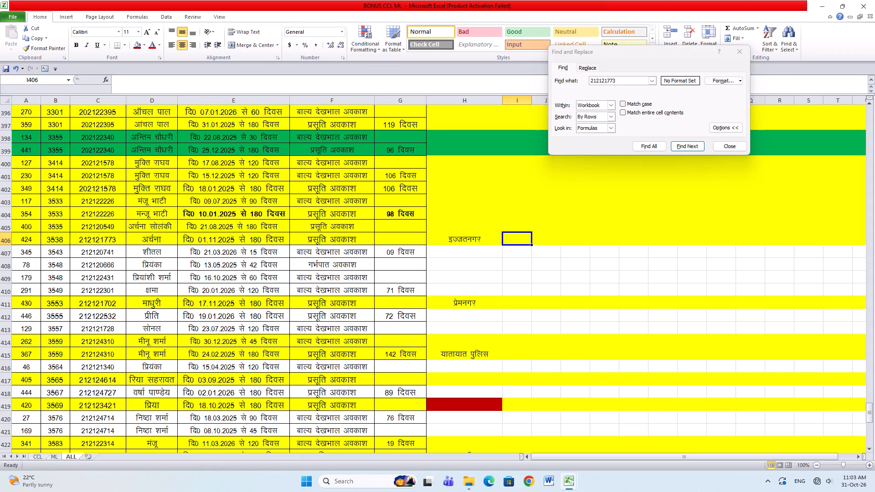
Copy the personnel number in C405 and search the whole तैनाती 23.07.2026 workbook for it.
left_click(100, 226)
key("ctrl+c")
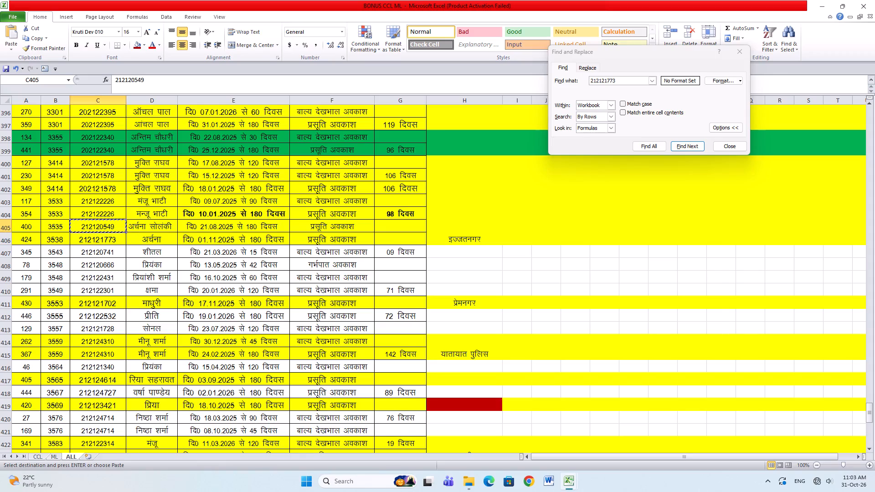
key("alt+Tab")
key("alt+Tab")
key("alt+Tab")
key("alt+Tab")
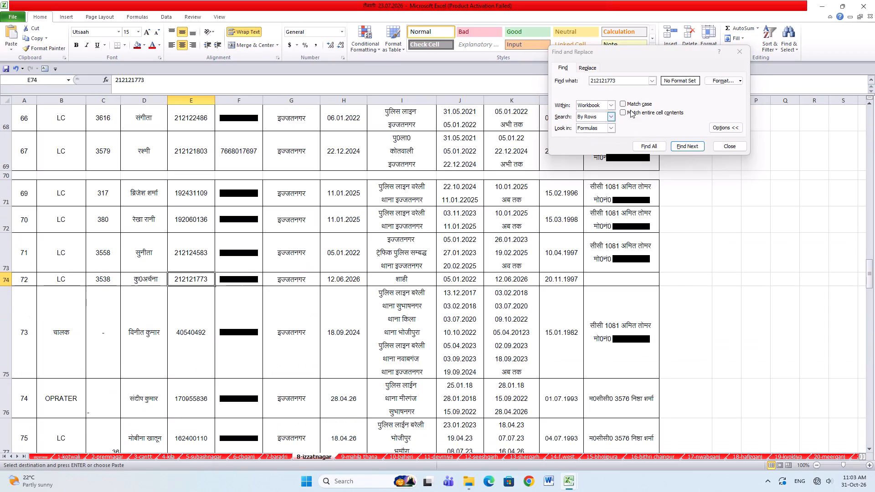
double_click(605, 82)
key("ctrl+v")
key("Return")
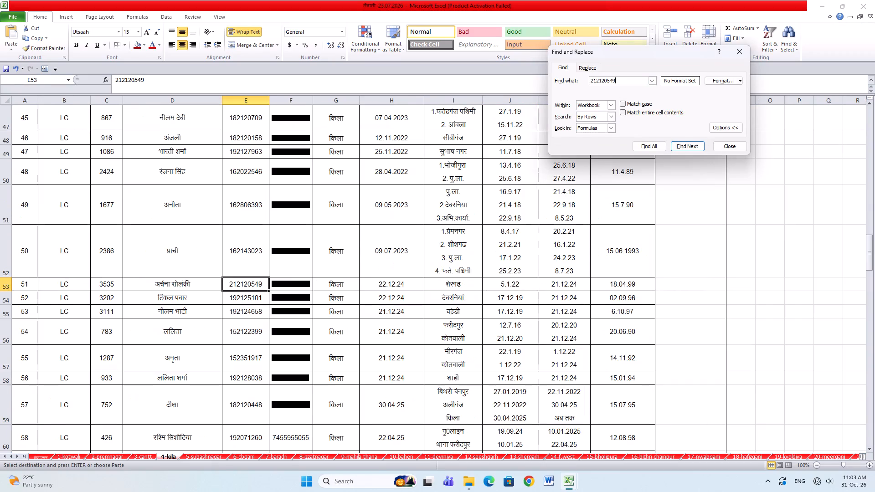
Return to the ALL sheet of BONUS CCL ML, enter the posting किला in H405 and save the workbook.
left_click(0, 286)
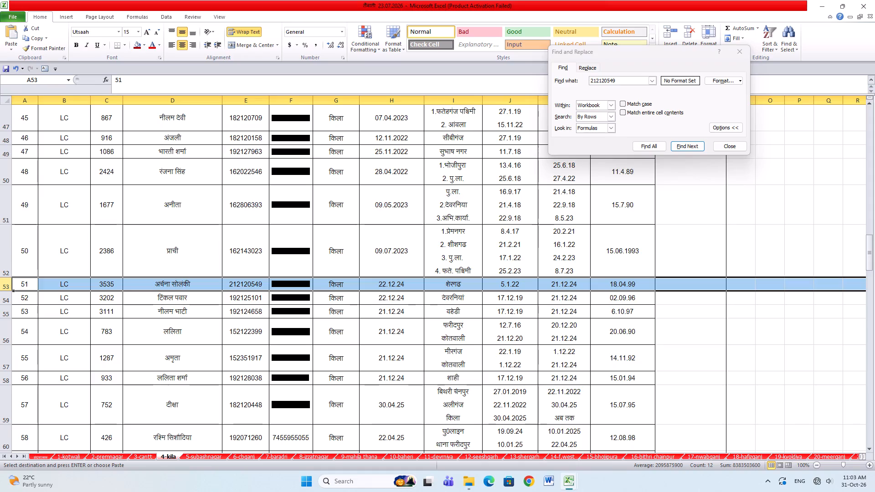
key("alt+Tab")
key("alt+Tab")
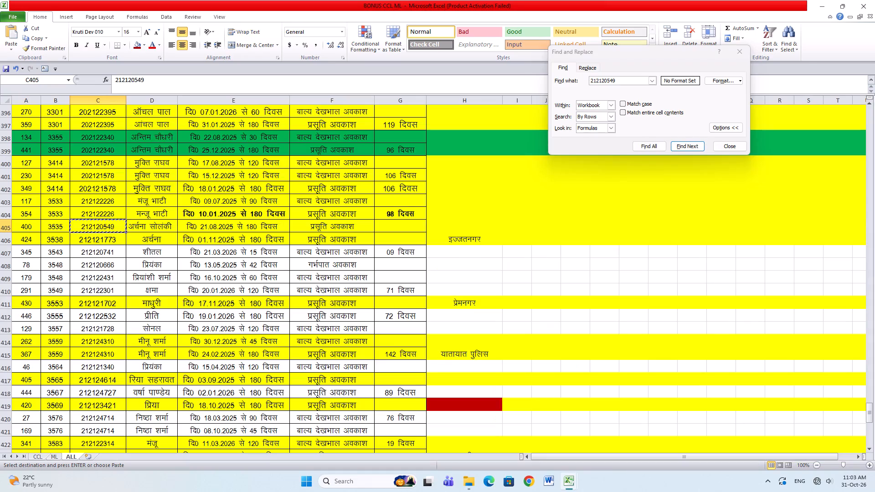
left_click(453, 227)
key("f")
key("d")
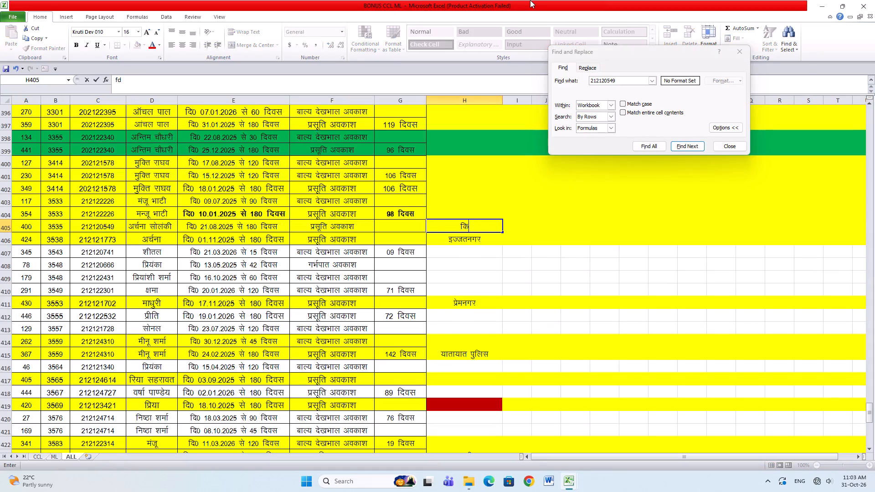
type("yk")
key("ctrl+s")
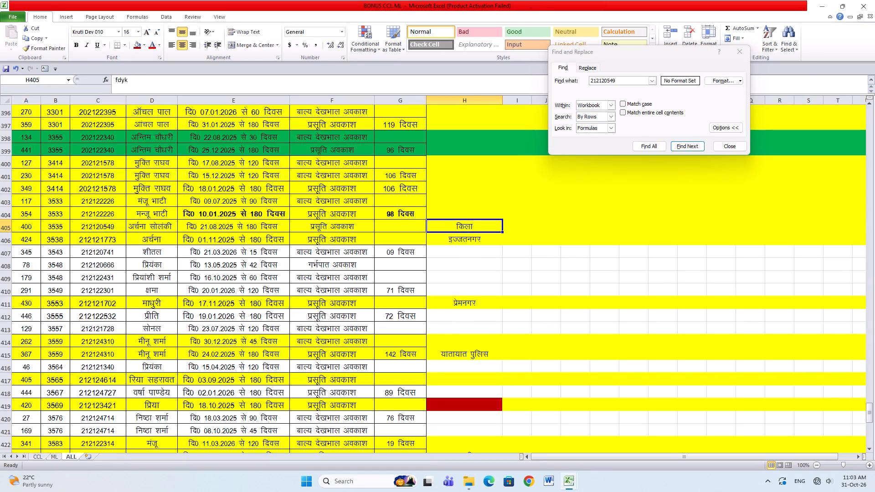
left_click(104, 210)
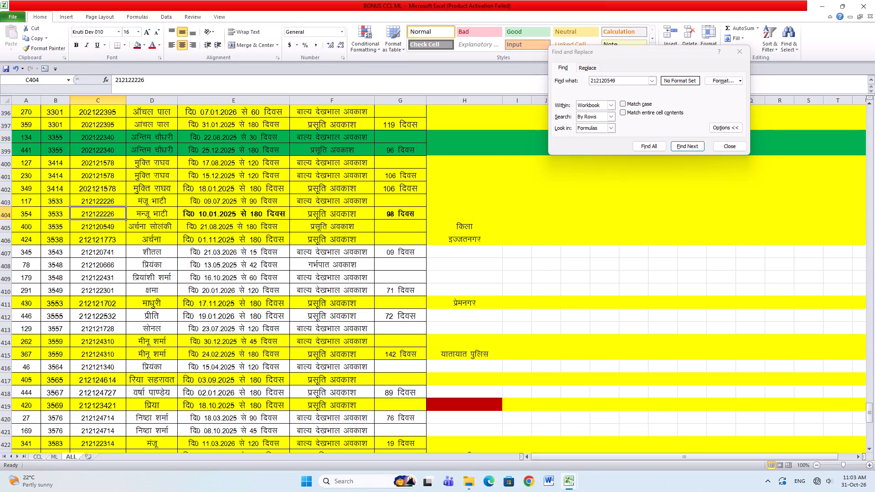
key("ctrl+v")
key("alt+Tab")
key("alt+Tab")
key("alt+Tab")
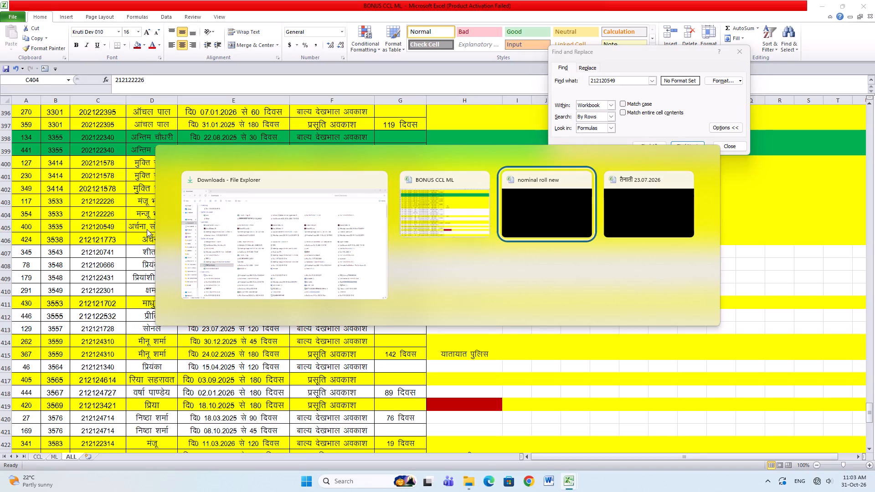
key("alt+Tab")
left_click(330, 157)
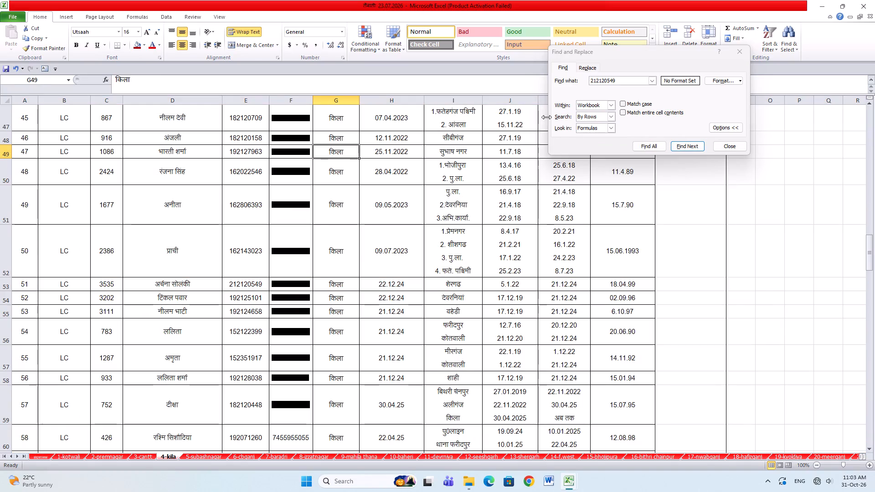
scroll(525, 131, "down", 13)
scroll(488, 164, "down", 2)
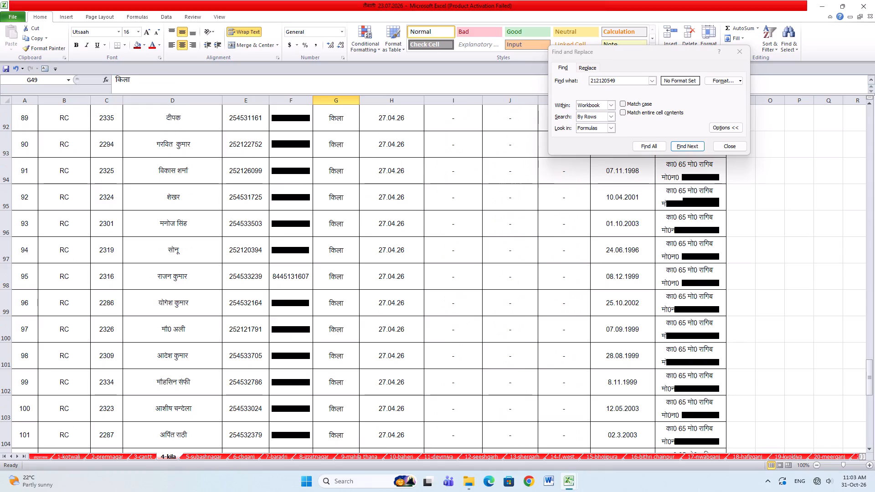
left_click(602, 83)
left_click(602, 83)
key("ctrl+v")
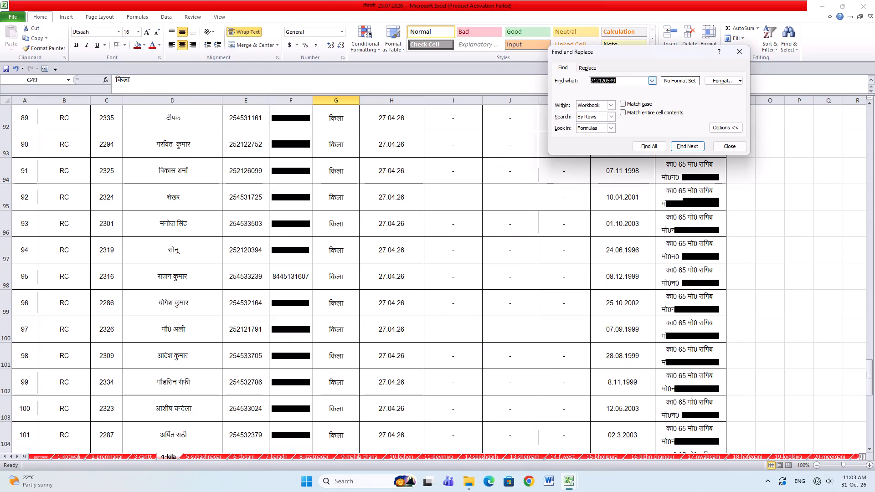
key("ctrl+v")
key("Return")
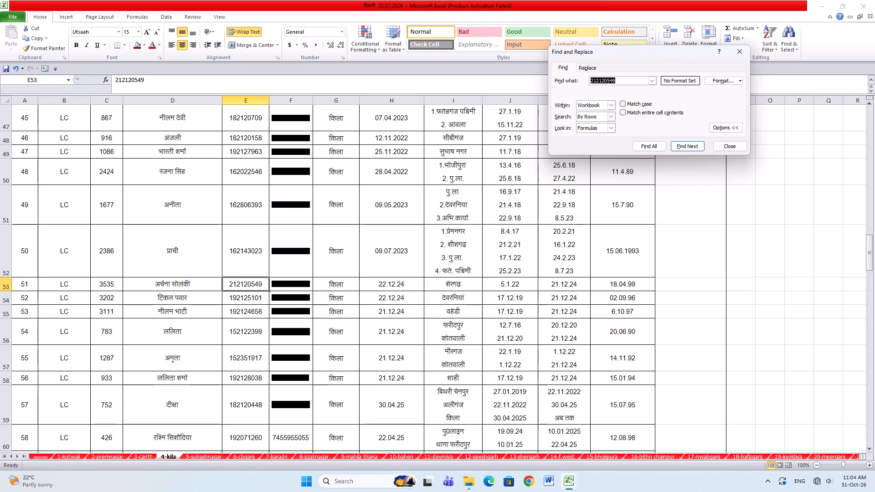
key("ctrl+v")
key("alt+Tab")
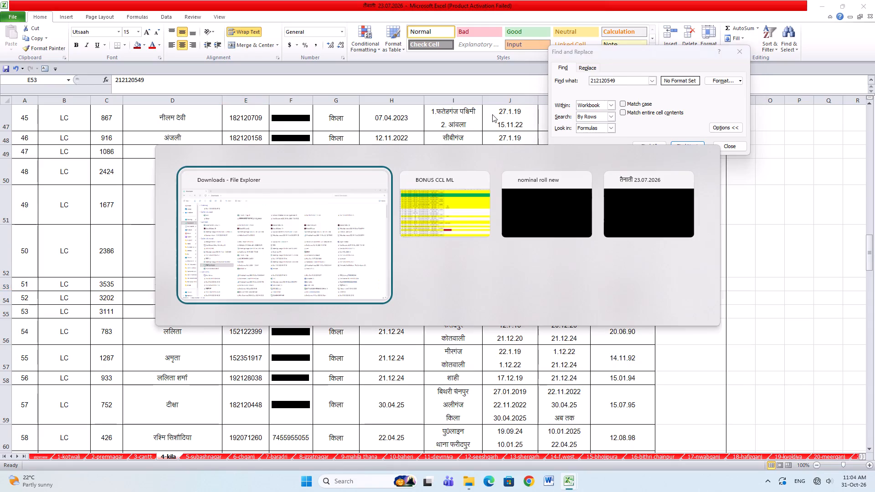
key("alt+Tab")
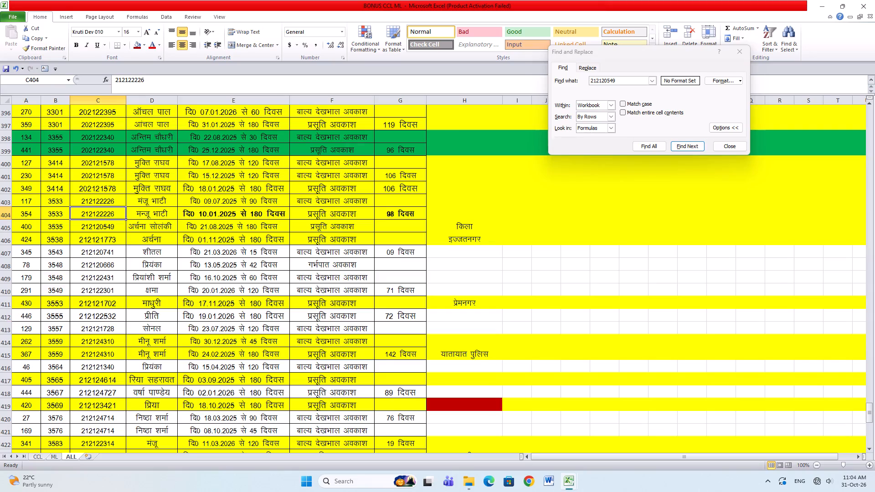
Copy the personnel number in C404 and search the whole तैनाती 23.07.2026 workbook for it, also without its last digit.
key("ctrl+c")
key("alt+Tab")
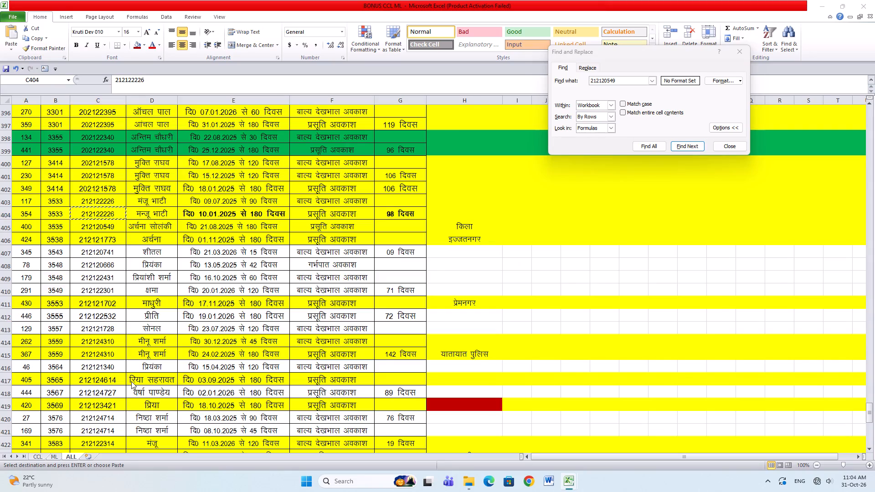
key("alt+Tab")
key("alt+Tab")
key("alt+Tab")
left_click(186, 251)
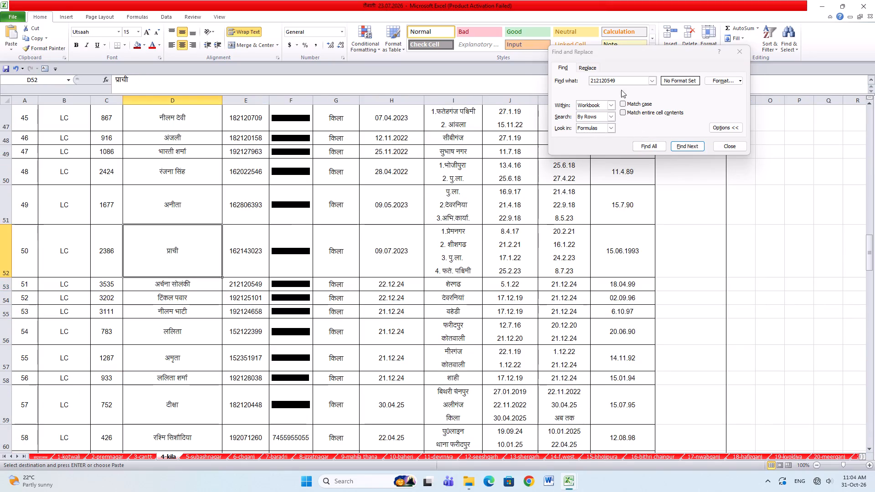
double_click(604, 78)
key("ctrl+v")
key("Return")
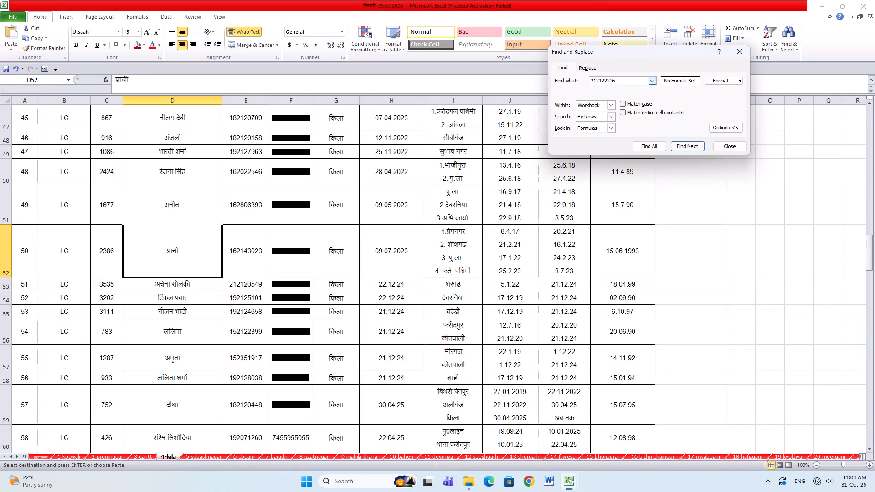
key("Return")
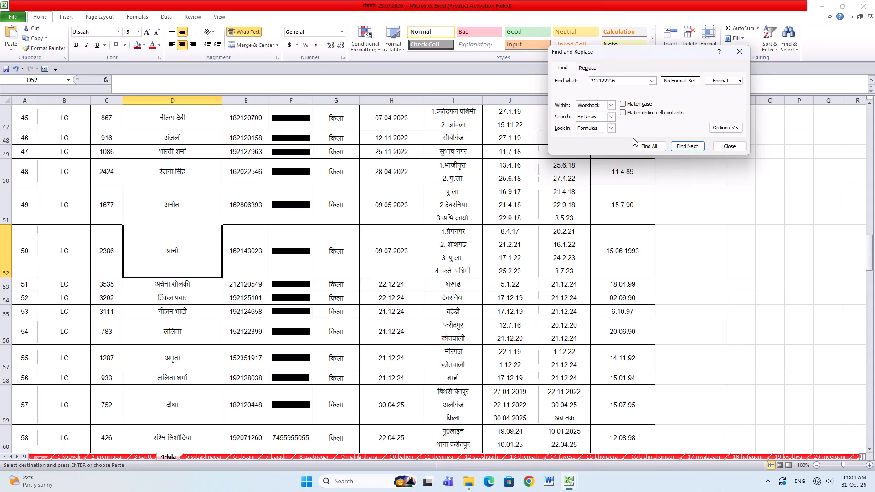
key("BackSpace")
key("Return")
key("Return")
key("Return")
key("Return")
Switch to the nominal roll new workbook and search column C of Sheet1 for the four-digit number shown in B404 of ALL.
key("alt+Tab")
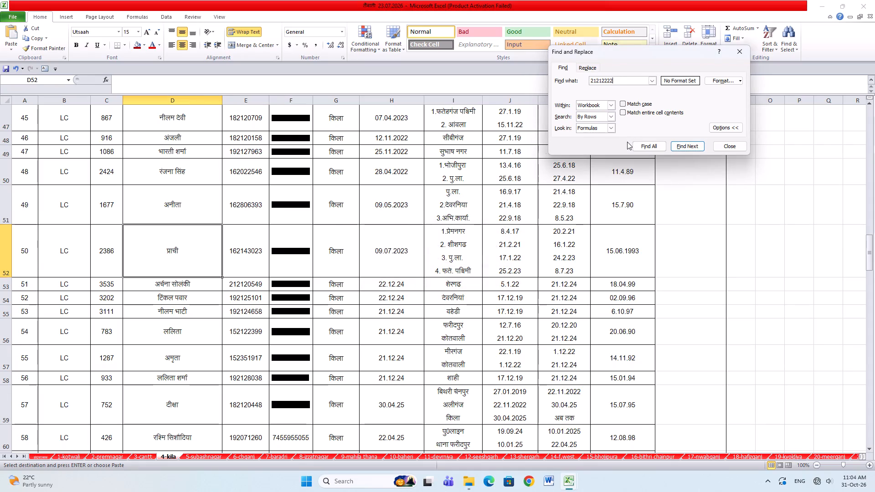
key("alt+Tab")
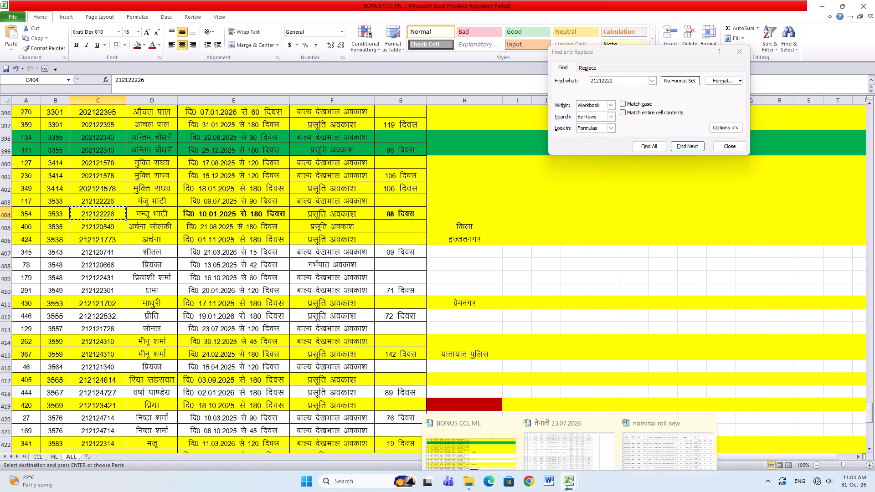
left_click(632, 418)
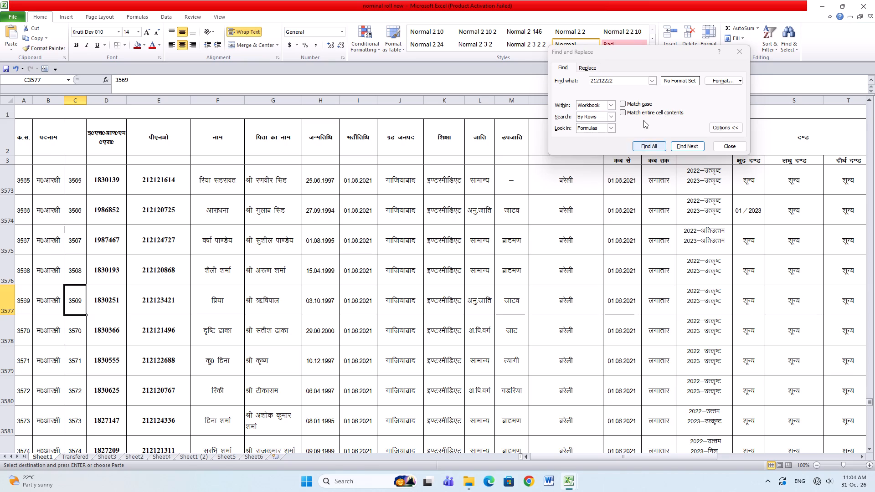
left_click(603, 76)
left_click(609, 101)
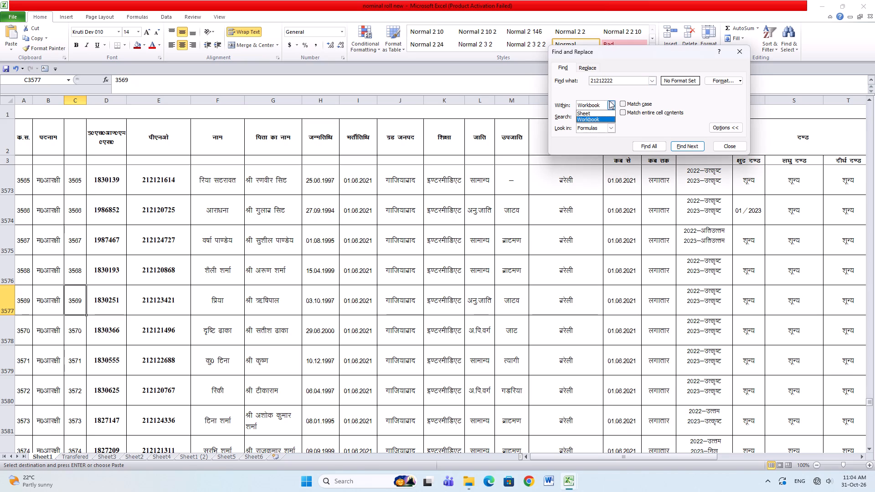
left_click(609, 102)
double_click(598, 81)
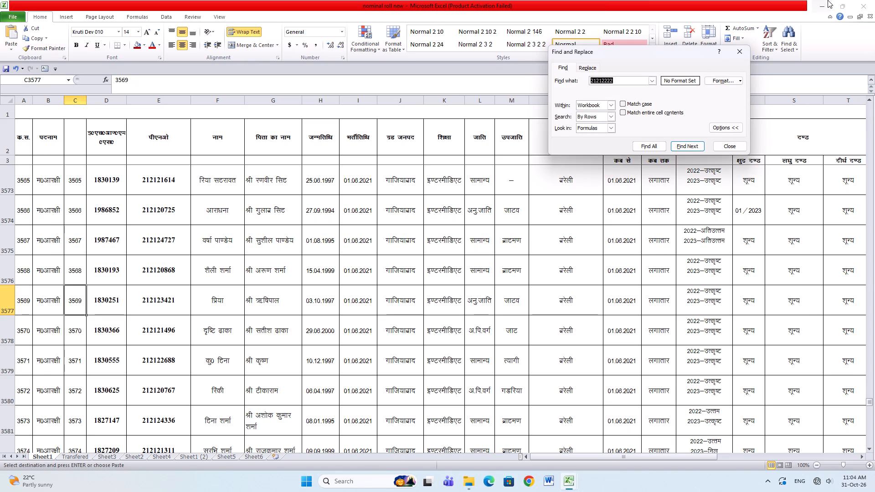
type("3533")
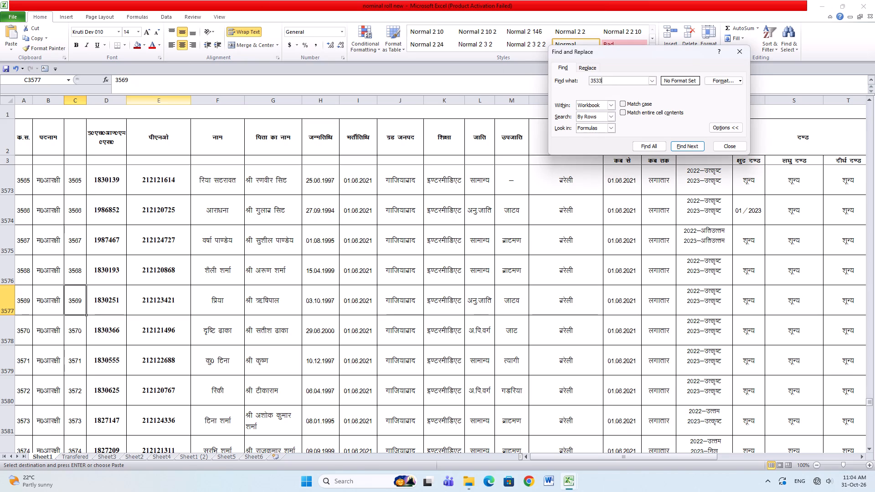
left_click(71, 99)
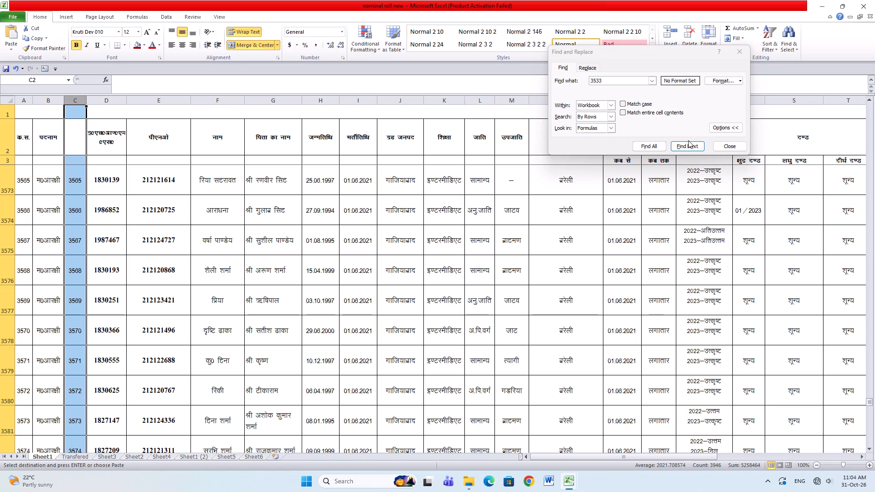
left_click(687, 144)
left_click(687, 144)
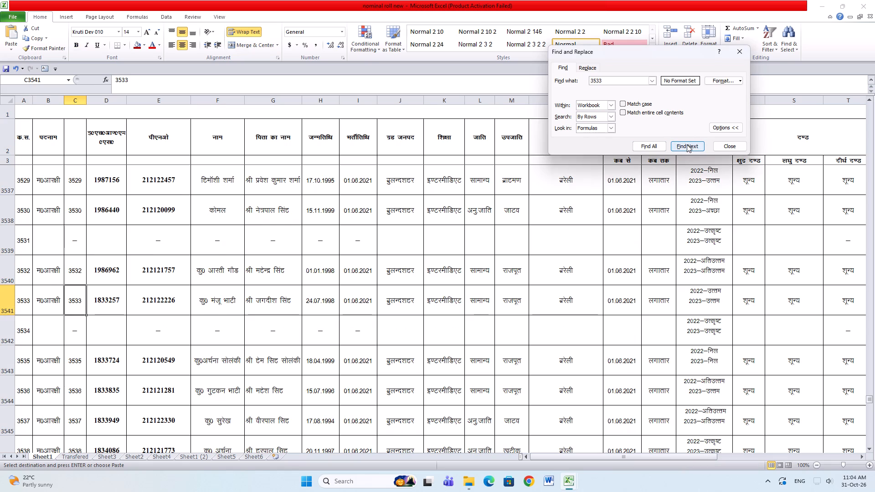
Copy the personnel number in C403 of the ALL sheet and search the whole तैनाती 23.07.2026 workbook for it.
key("alt+Tab")
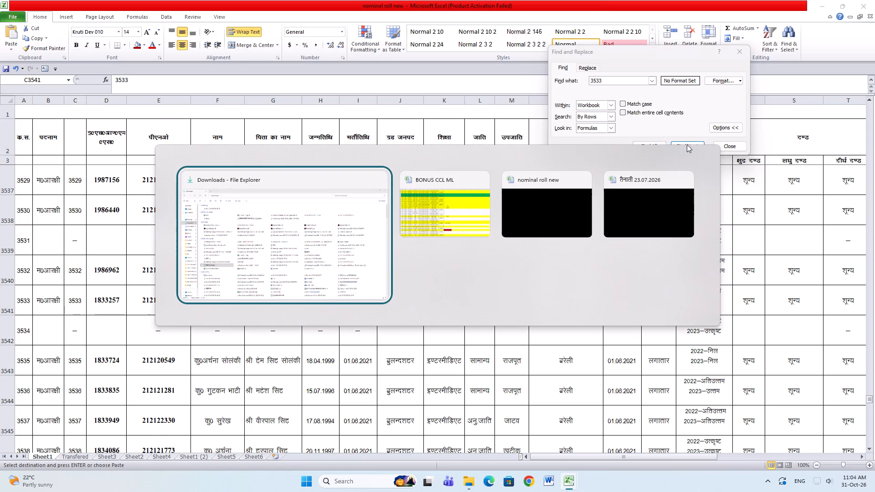
key("alt+Tab")
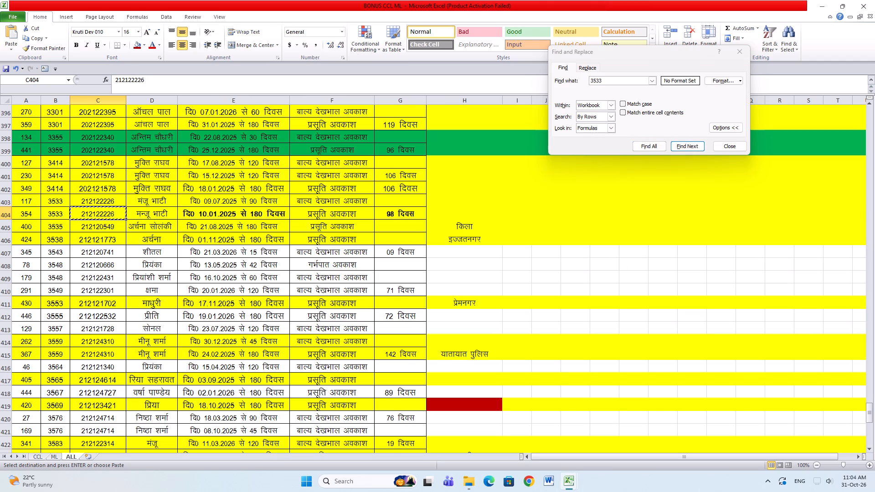
left_click(79, 200)
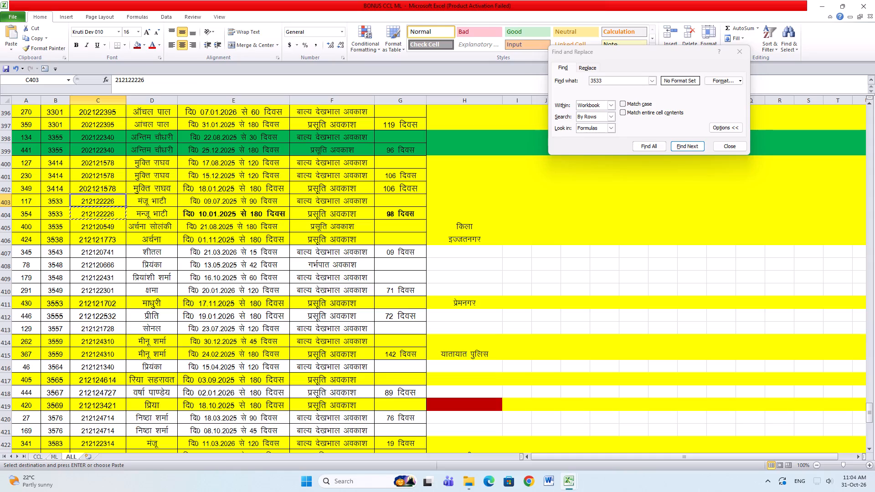
key("ctrl+c")
key("alt+Tab")
key("alt+Tab")
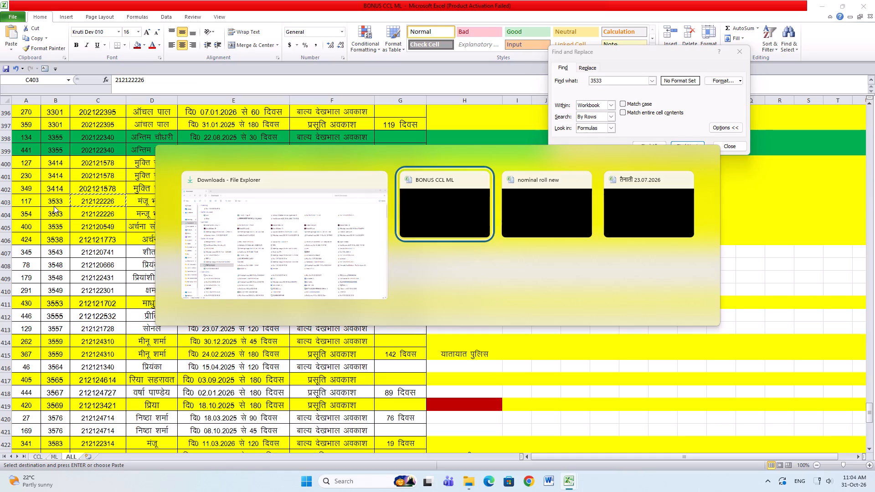
key("alt+Tab")
key("alt+Tab")
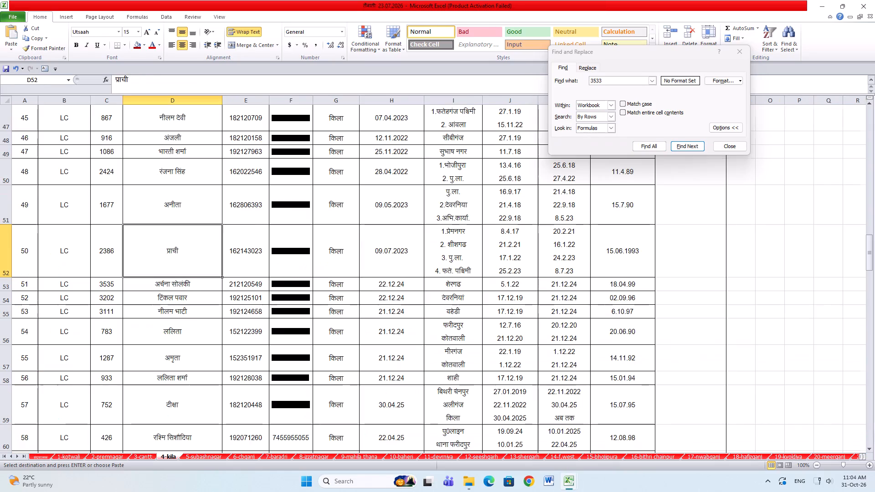
left_click(199, 180)
left_click_drag(607, 82, 578, 82)
key("ctrl+v")
key("Return")
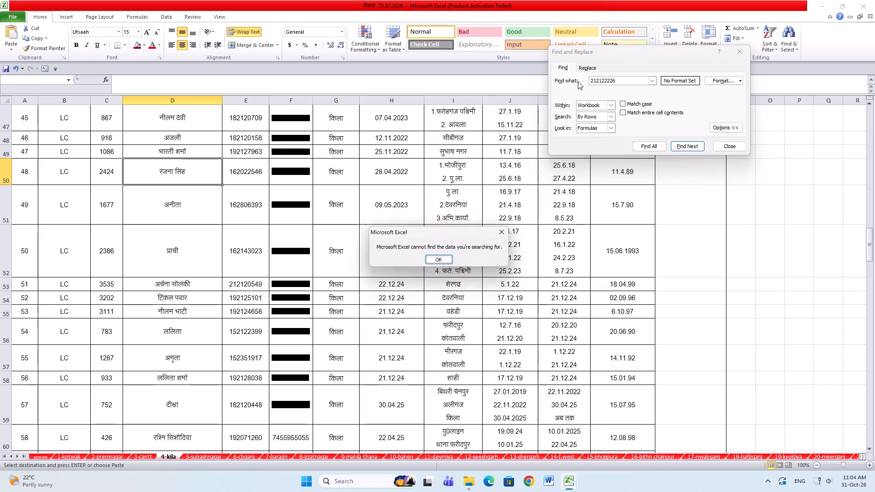
key("Return")
key("Return")
key("Return")
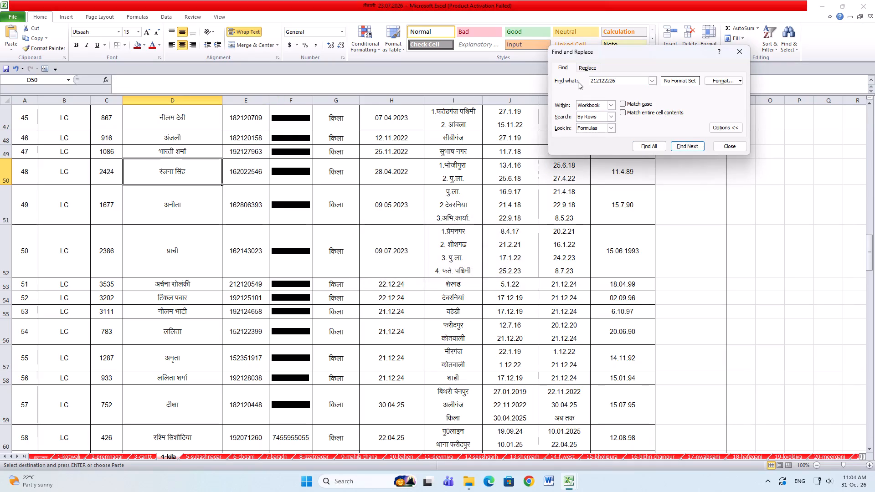
Return to the ALL sheet, copy the personnel number in C397 and search the whole तैनाती 23.07.2026 workbook for every occurrence.
key("alt+Tab")
key("alt+Tab")
scroll(68, 233, "up", 2)
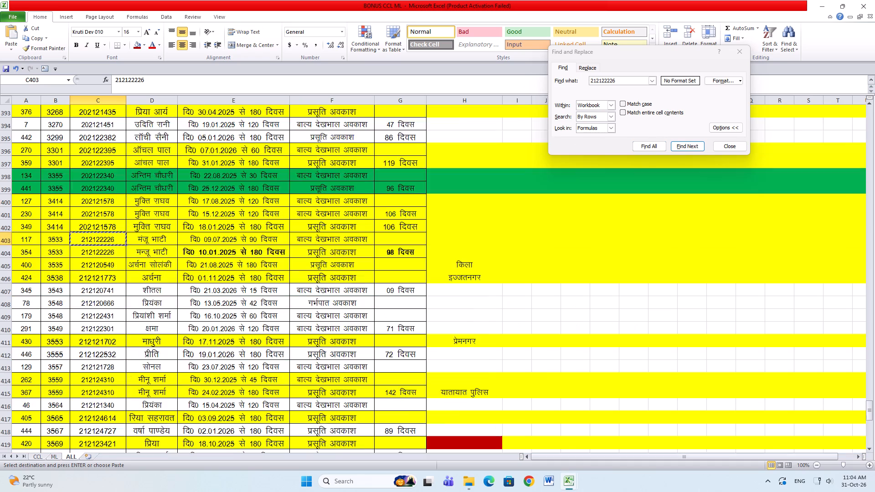
scroll(69, 232, "up", 1)
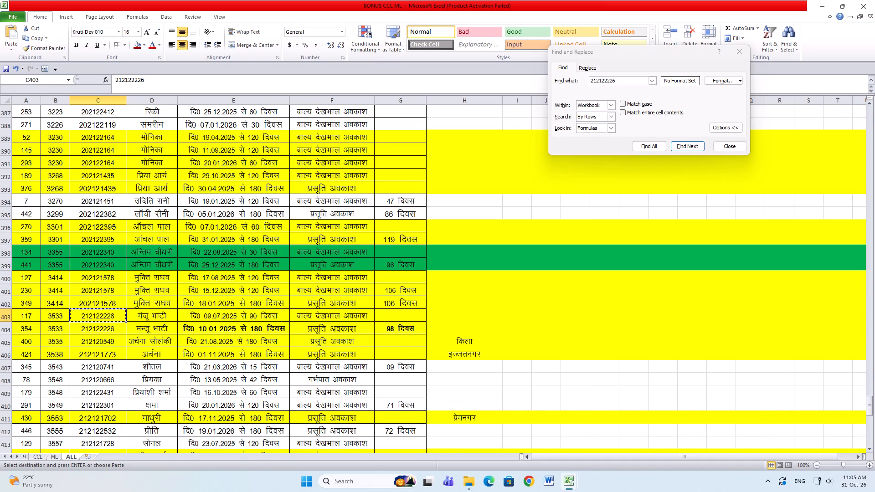
left_click(89, 241)
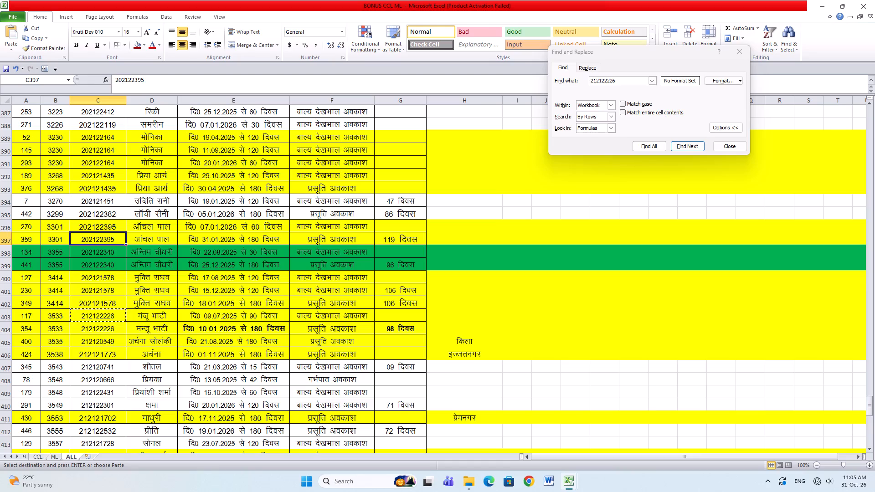
key("ctrl+c")
key("ctrl+c")
key("alt+Tab")
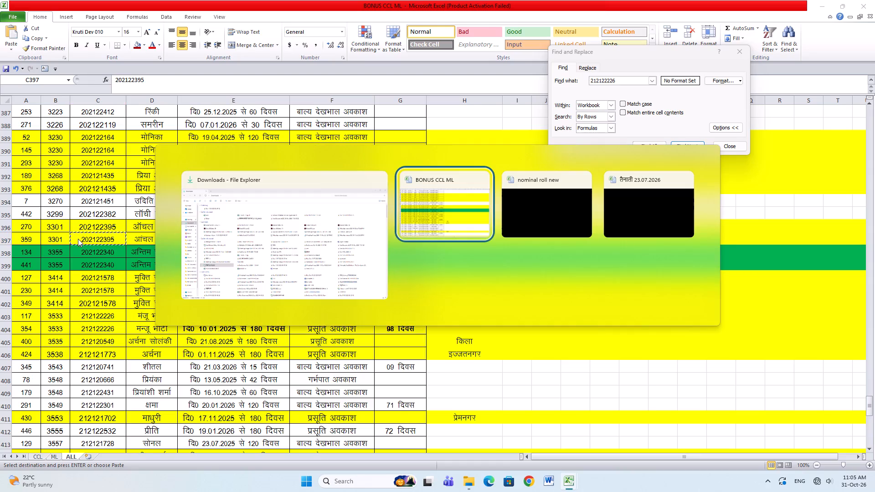
key("alt+Tab")
key("alt+Tab")
key("alt+Tab")
left_click(196, 193)
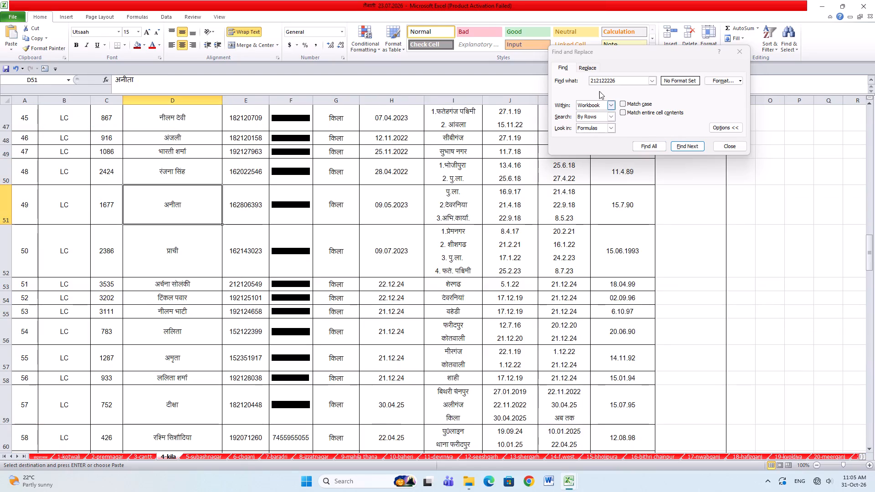
double_click(598, 80)
key("ctrl+v")
key("Return")
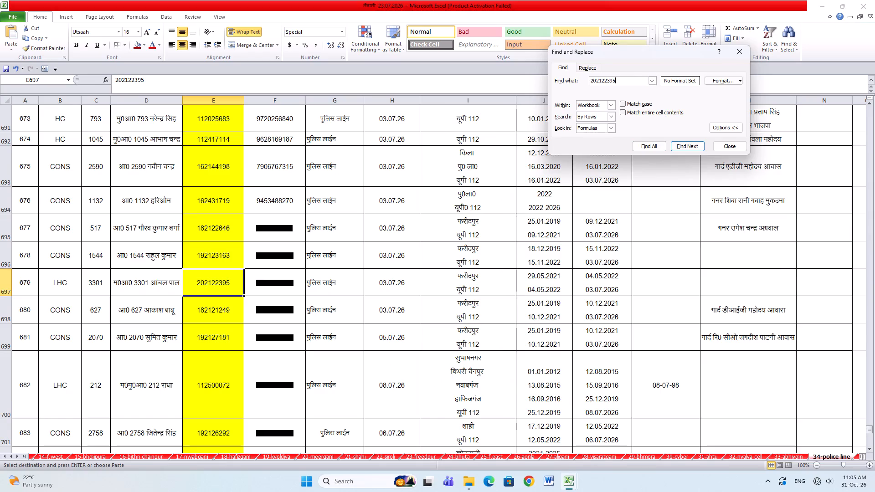
key("Return")
key("Return")
key("Return")
key("Return")
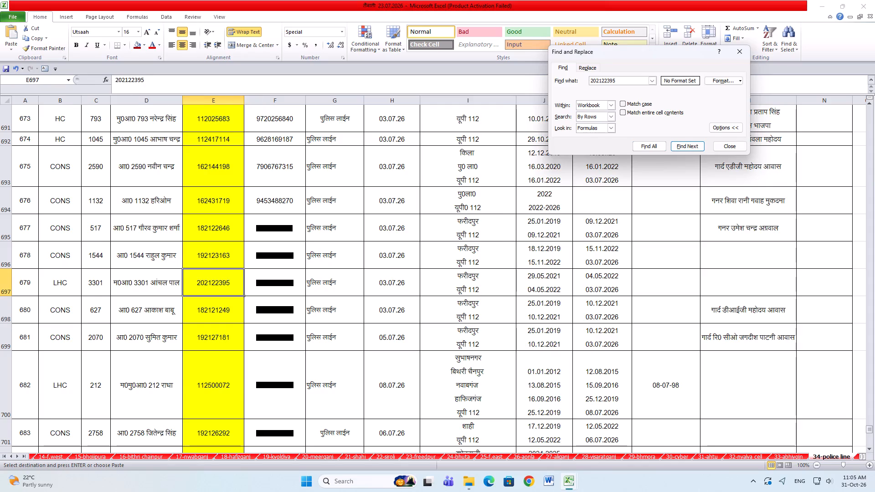
key("Return")
key("Return")
key("Return")
key("Return")
key("Return")
key("Return")
key("Return")
key("Return")
key("Return")
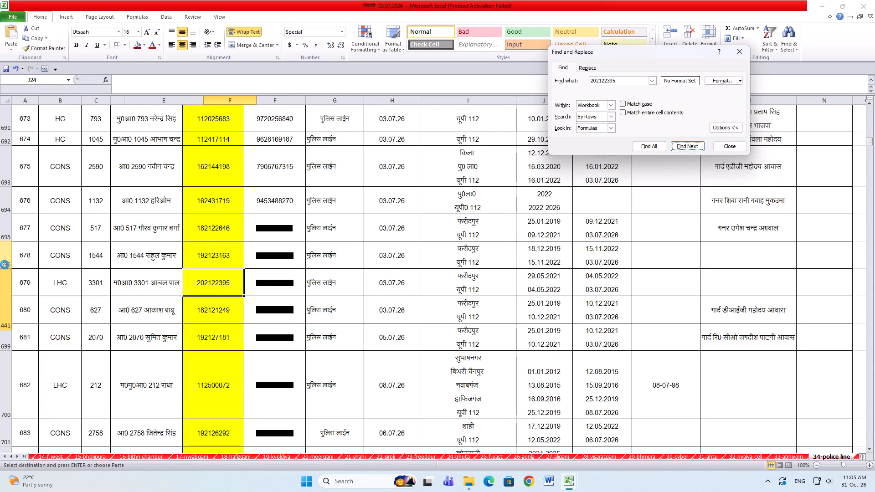
key("Return")
key("Return")
key("Return")
key("Return")
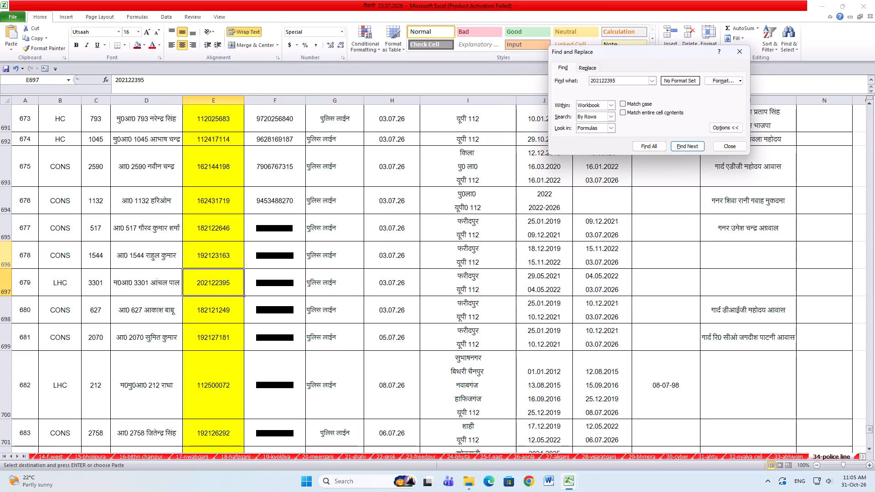
Return to the ALL sheet of BONUS CCL ML, enter the posting पुलिस लाइन in H396 and save the workbook.
key("alt+Tab")
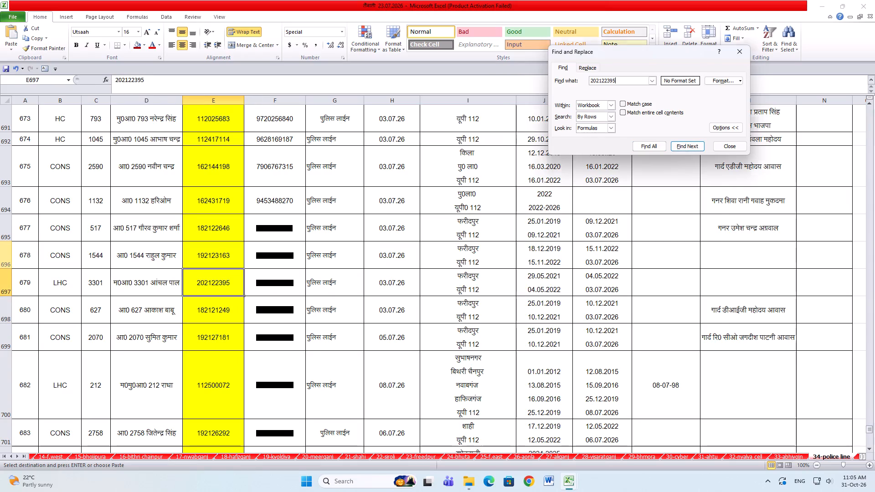
key("alt+Tab")
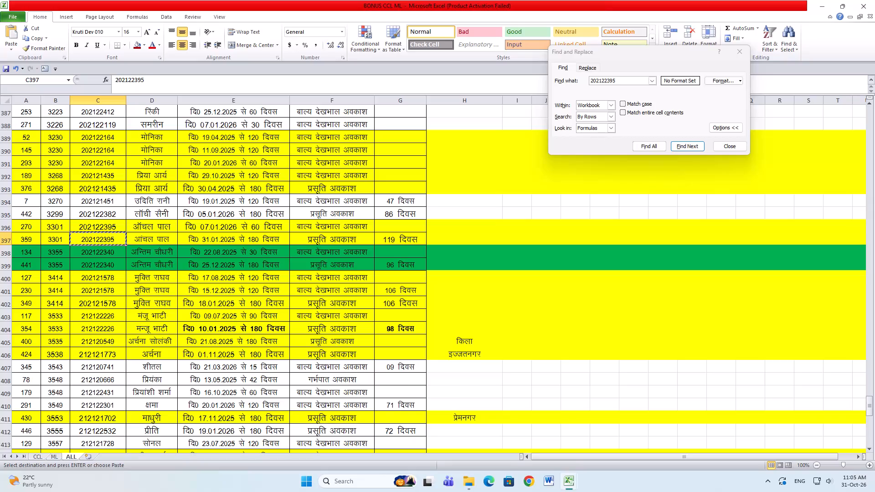
left_click(443, 231)
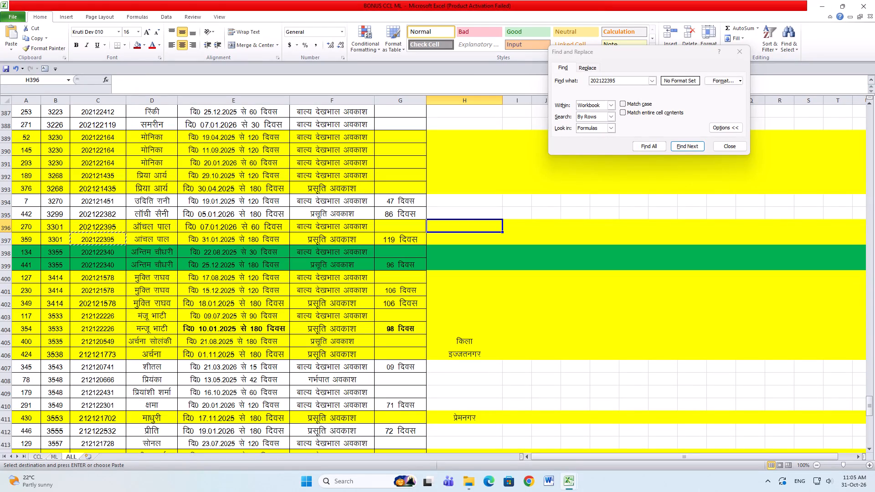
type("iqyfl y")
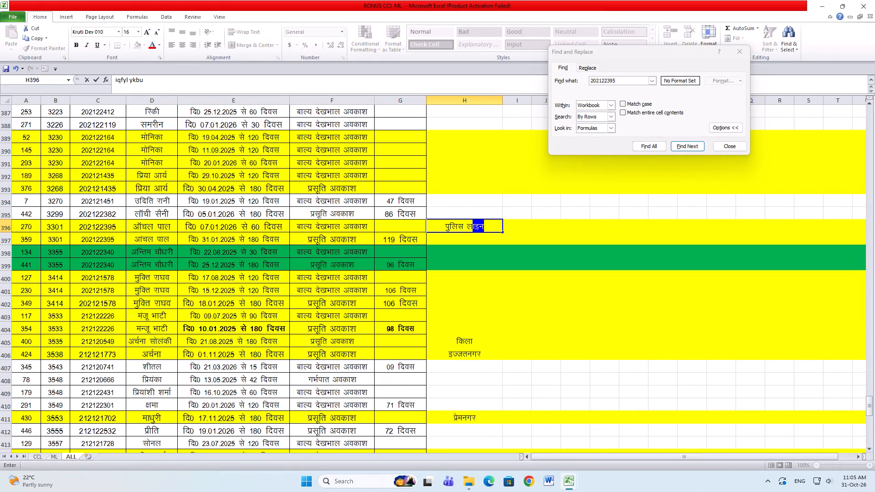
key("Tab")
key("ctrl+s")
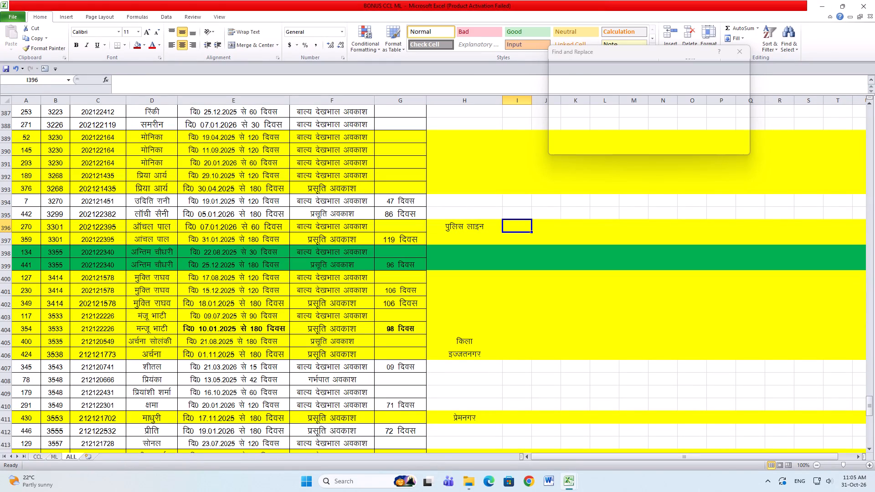
Copy the personnel number in C398, search the whole तैनाती 23.07.2026 workbook for it and select the matching row.
left_click(89, 254)
key("ctrl+c")
key("alt+Tab")
key("alt+Tab")
key("alt+Tab")
key("alt+Tab")
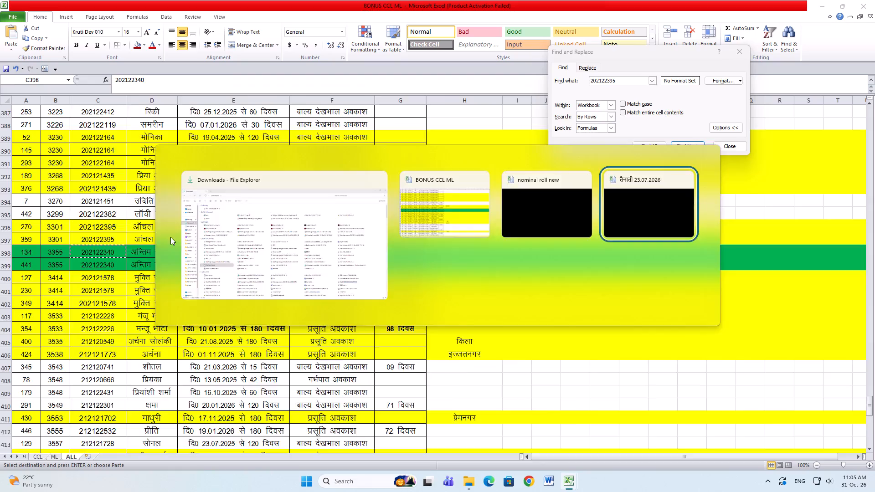
double_click(594, 80)
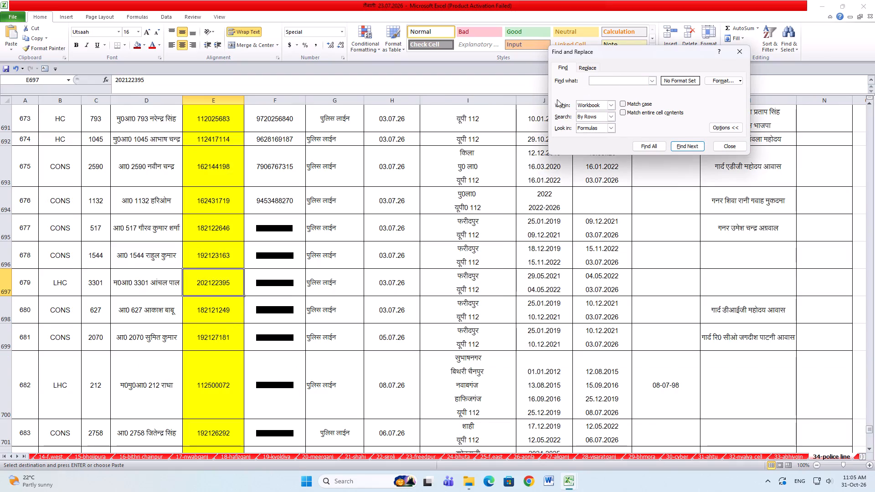
key("ctrl+v")
key("Return")
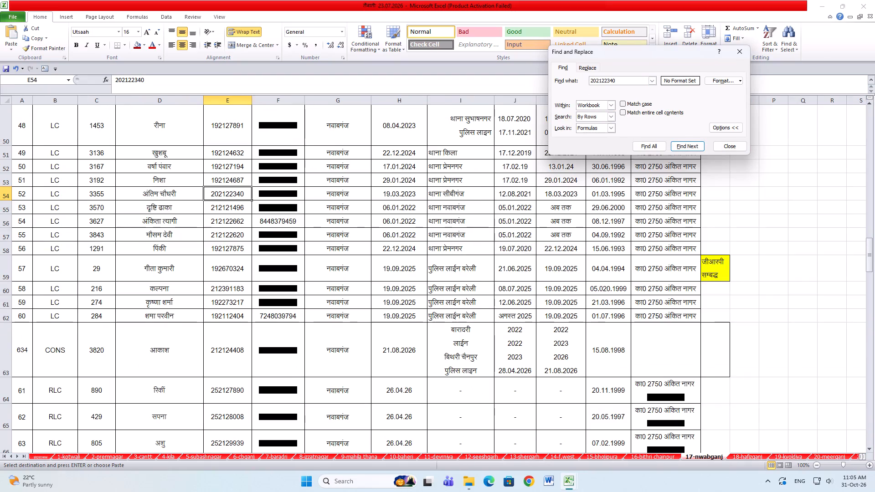
left_click(5, 193)
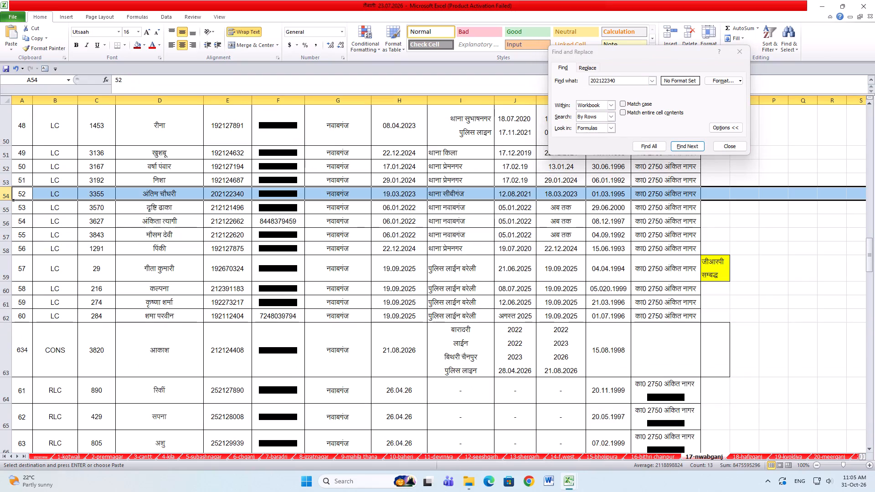
Return to the ALL sheet of BONUS CCL ML, enter the posting नवाबगंज in H398 and save the workbook.
key("alt+Tab")
key("alt+Tab")
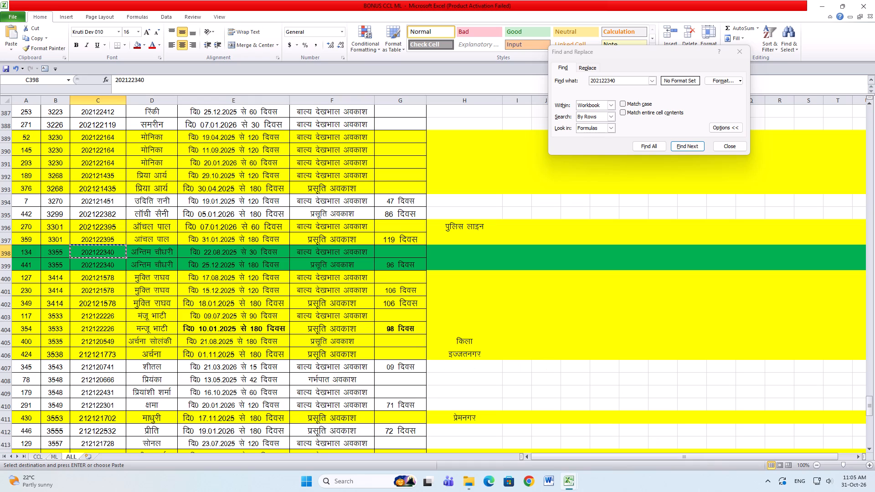
left_click(462, 248)
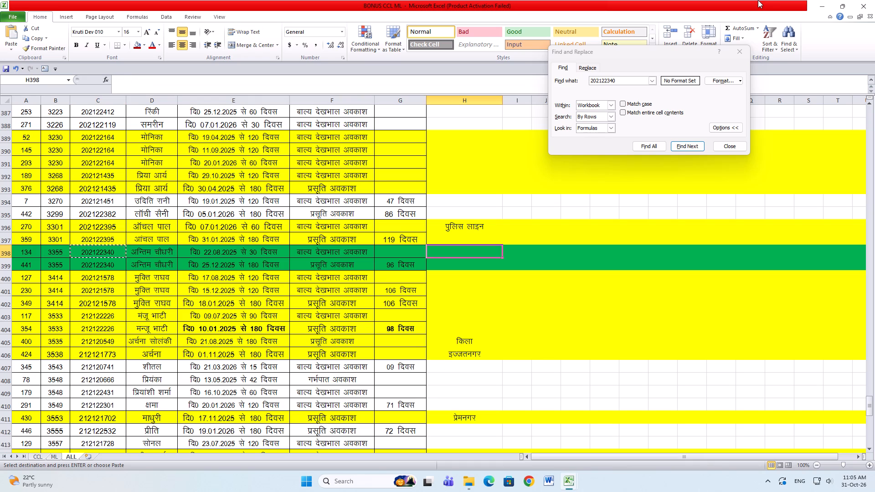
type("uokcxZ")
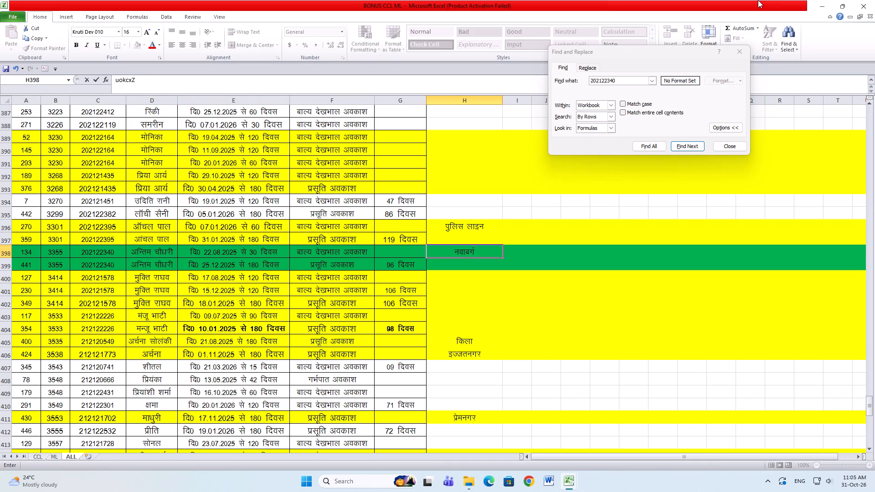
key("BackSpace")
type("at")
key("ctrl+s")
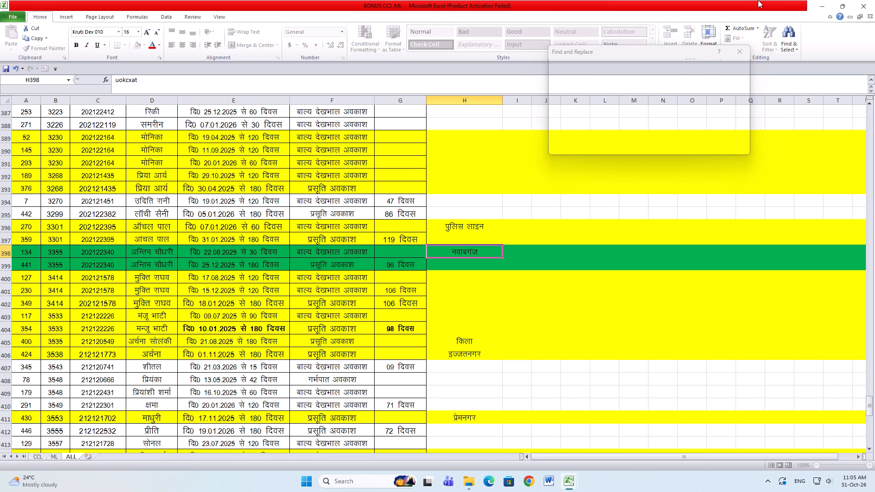
Copy the personnel number in C392, search the whole तैनाती 23.07.2026 workbook for it and select the matching row.
scroll(266, 210, "up", 2)
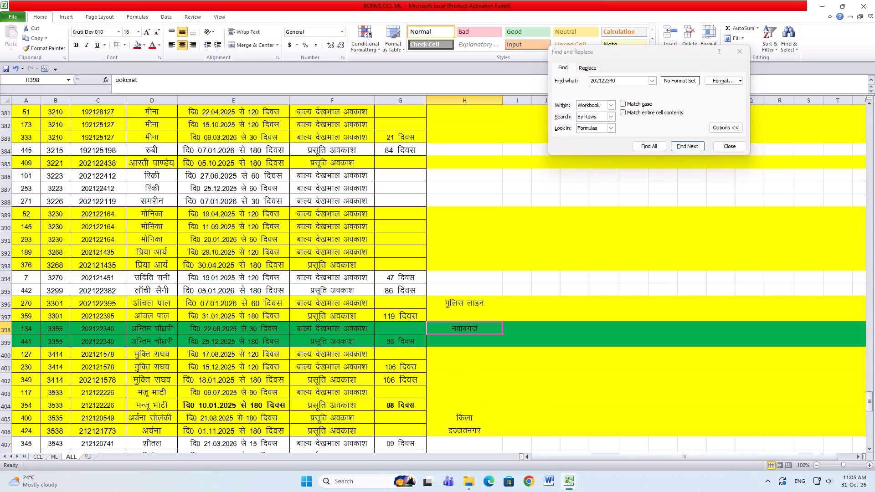
left_click(93, 250)
key("ctrl+c")
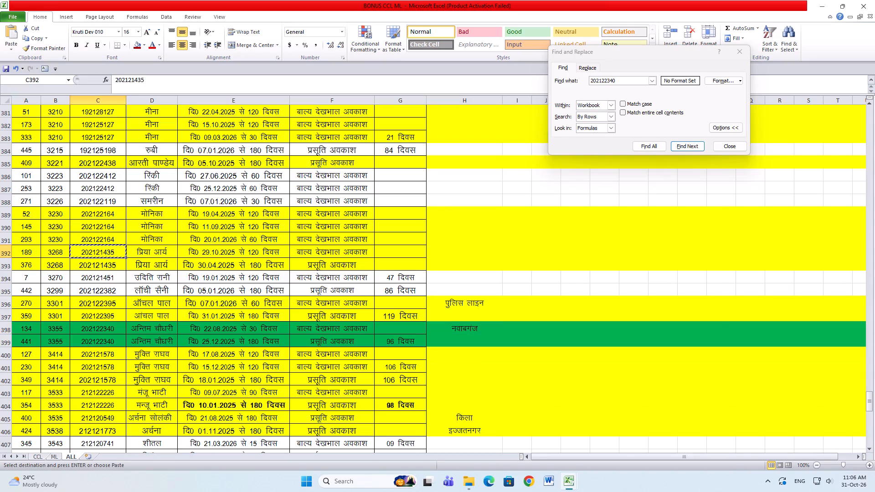
key("alt+Tab")
key("alt+Tab")
key("alt+Tab")
key("alt+Tab")
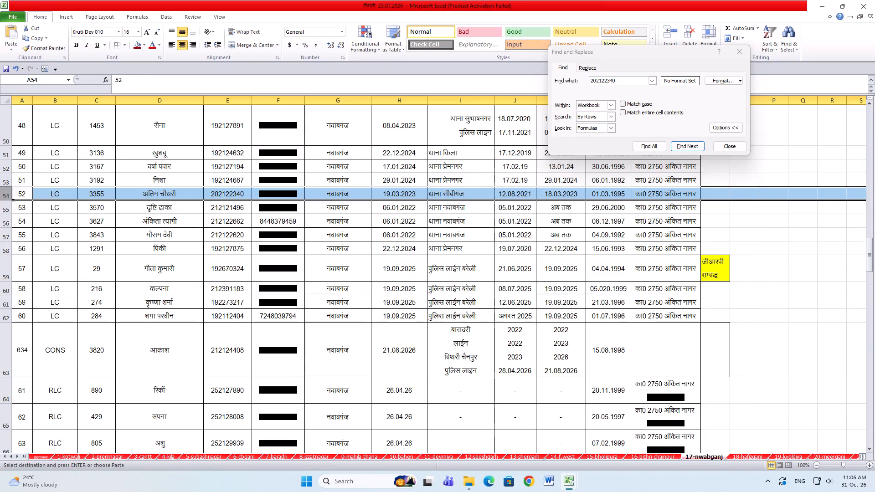
left_click(367, 233)
double_click(607, 77)
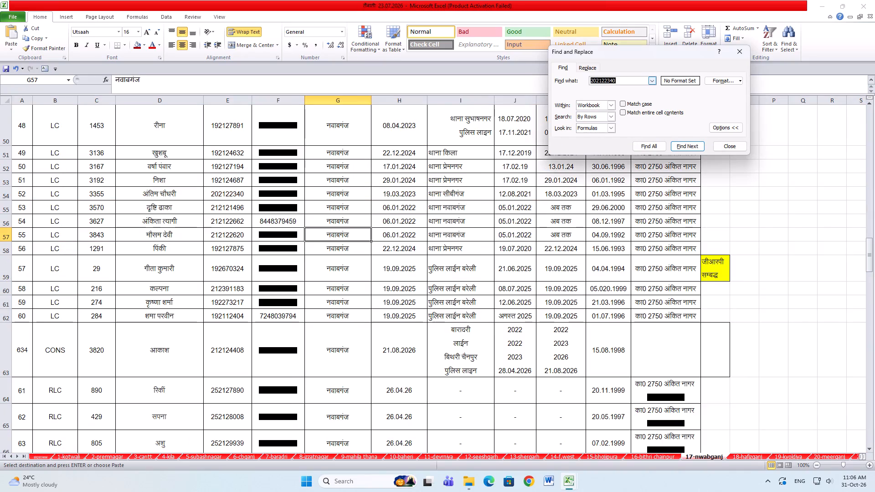
key("ctrl+v")
key("Return")
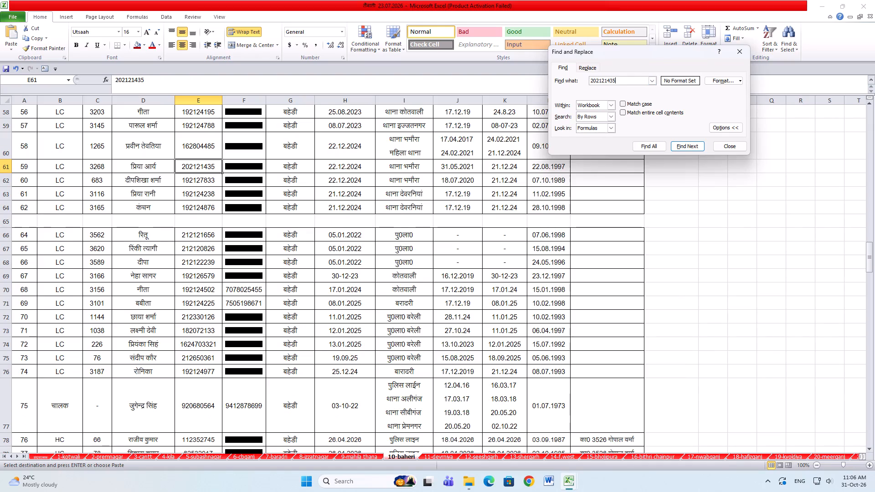
left_click(9, 169)
Return to the ALL sheet of BONUS CCL ML and enter the posting बहेडी in H392.
key("alt+Tab")
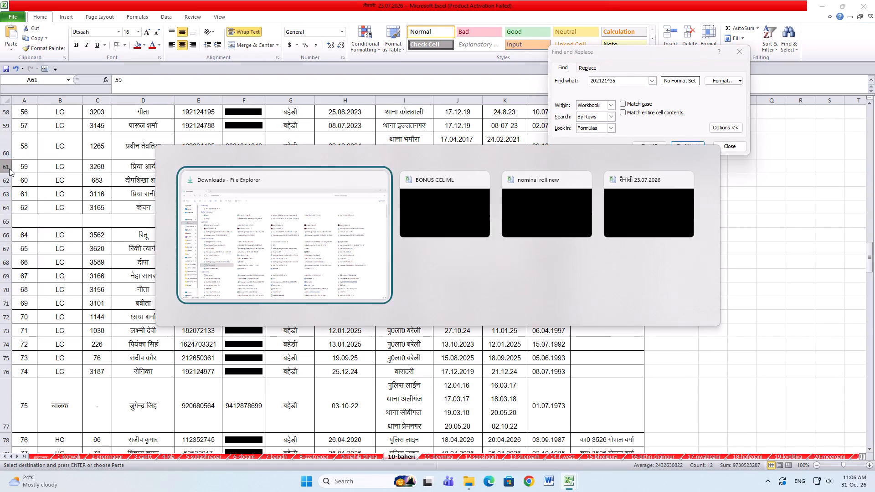
key("alt+Tab")
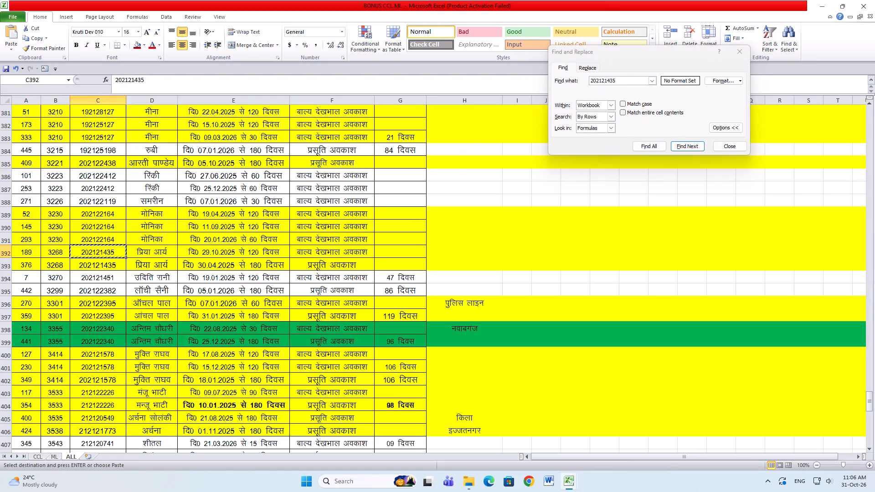
left_click(442, 252)
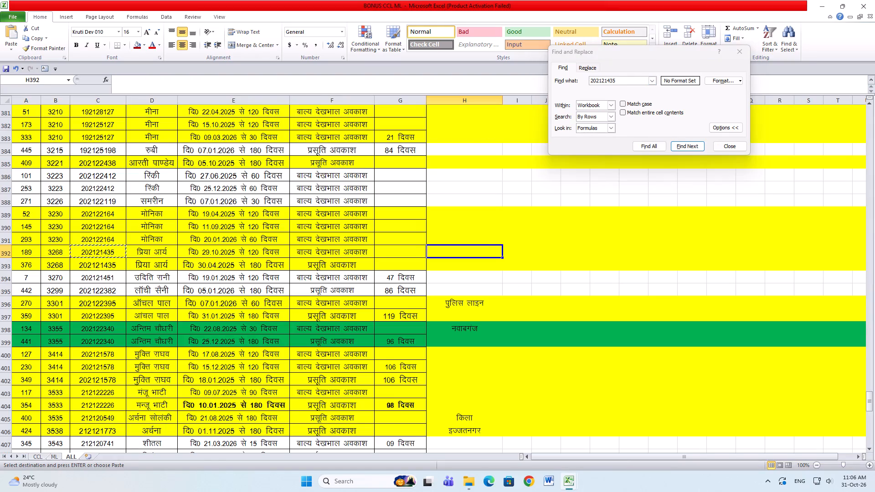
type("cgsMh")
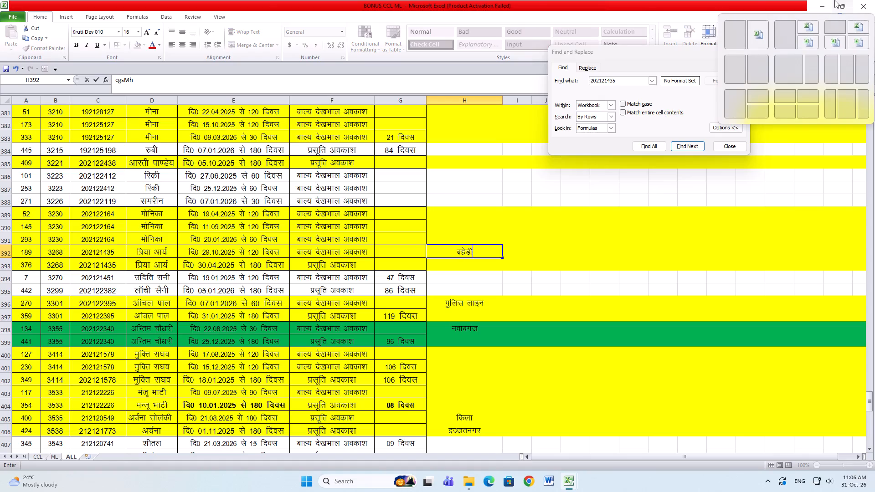
Copy the personnel number in C389, search the whole तैनाती 23.07.2026 workbook for it and select the matching row.
left_click(85, 212)
key("ctrl+c")
key("alt+Tab")
key("alt+Tab")
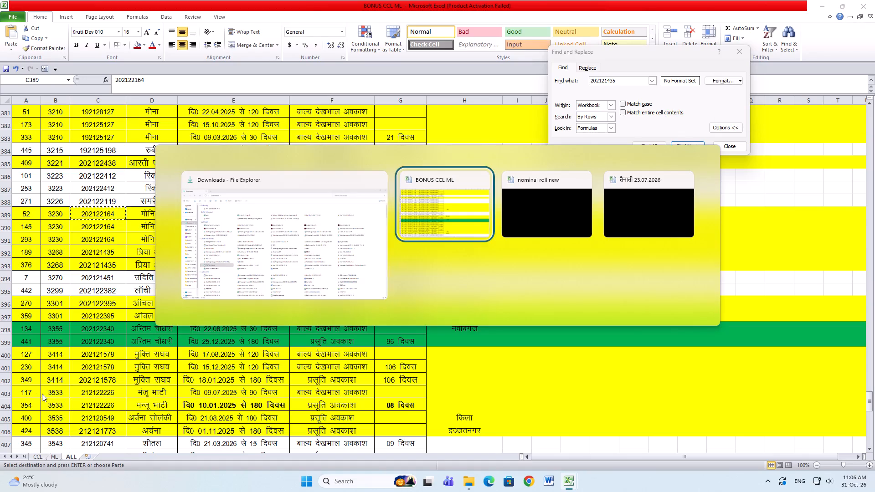
key("alt+Tab")
key("alt+Tab")
left_click(494, 234)
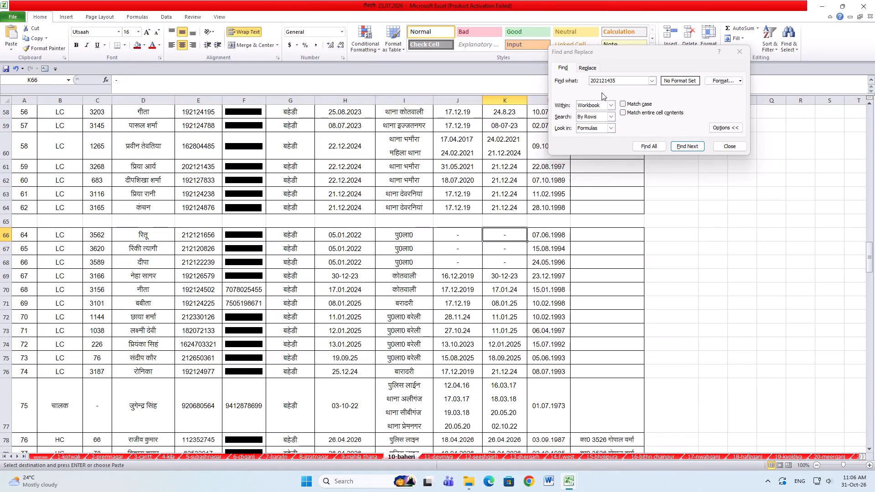
double_click(600, 80)
key("ctrl+v")
key("Return")
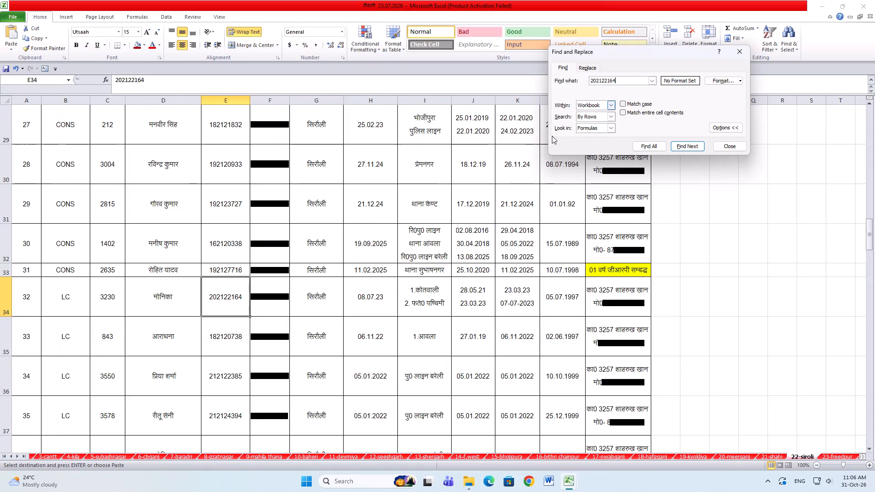
left_click(0, 294)
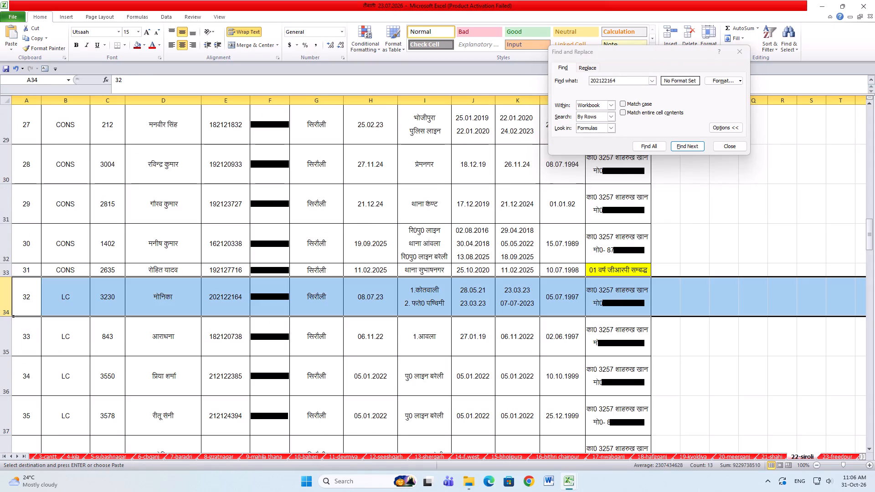
Return to the ALL sheet of BONUS CCL ML, enter the posting सिरौली in H389 and save the workbook.
key("alt+Tab")
key("alt+Tab")
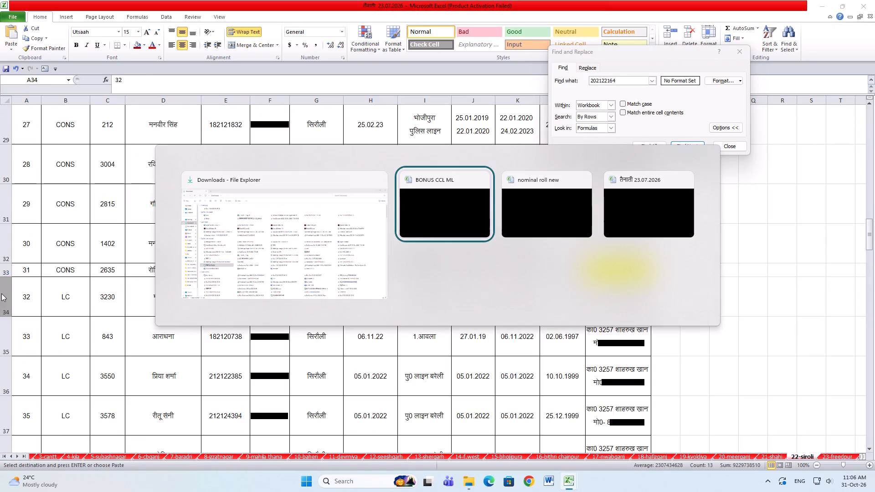
left_click(442, 213)
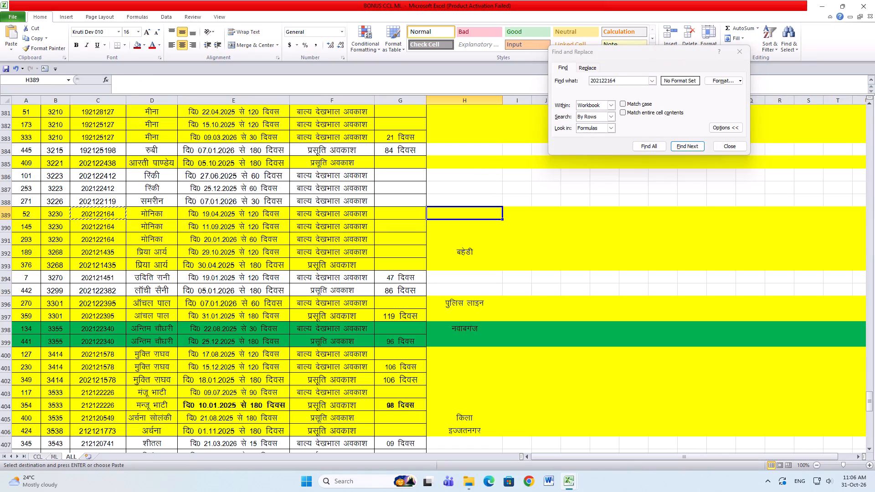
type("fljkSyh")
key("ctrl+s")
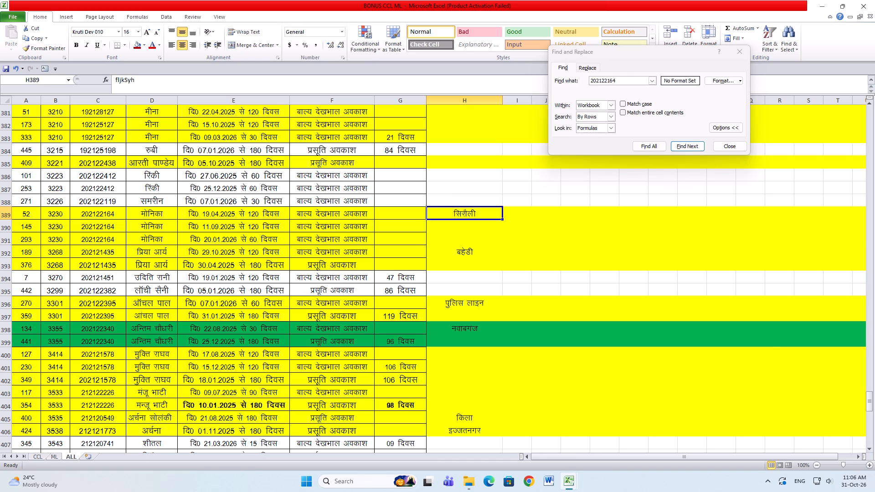
scroll(198, 300, "up", 3)
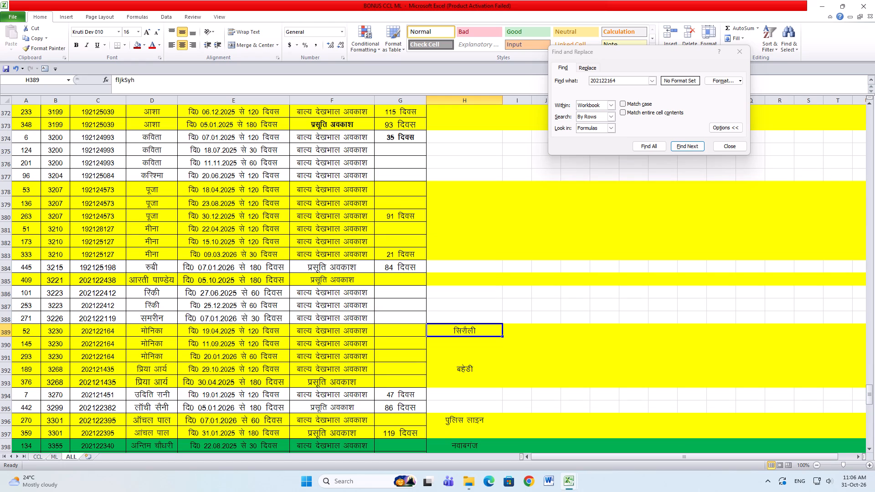
key("ctrl+s")
Copy the personnel number in C383 and search the whole तैनाती 23.07.2026 workbook for it.
left_click(107, 252)
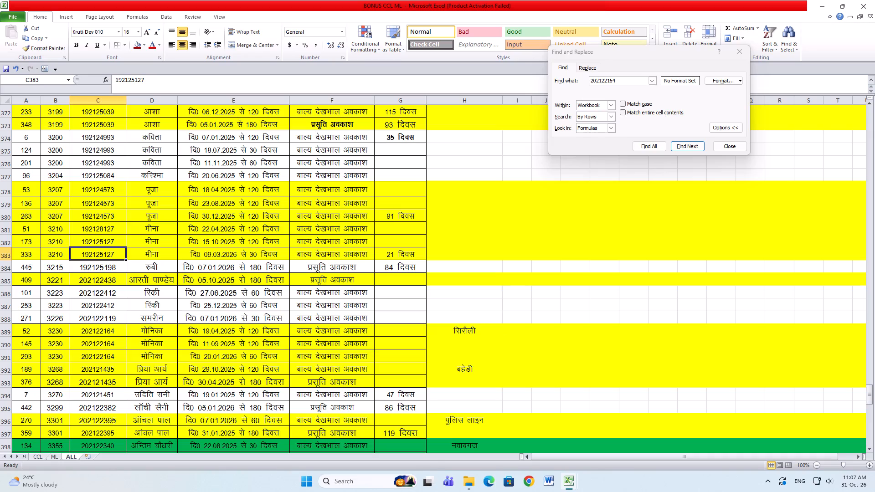
key("ctrl+c")
key("ctrl+c")
key("alt+Tab")
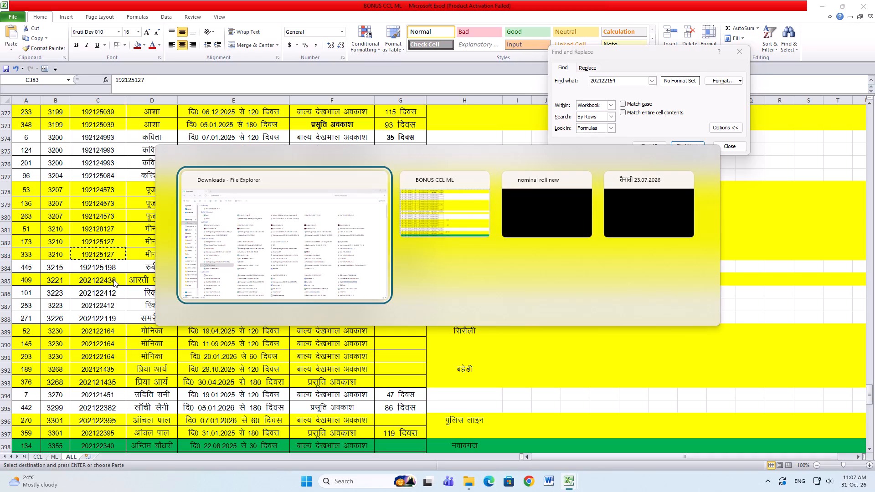
key("alt+Tab")
key("alt+Tab")
key("alt+Tab")
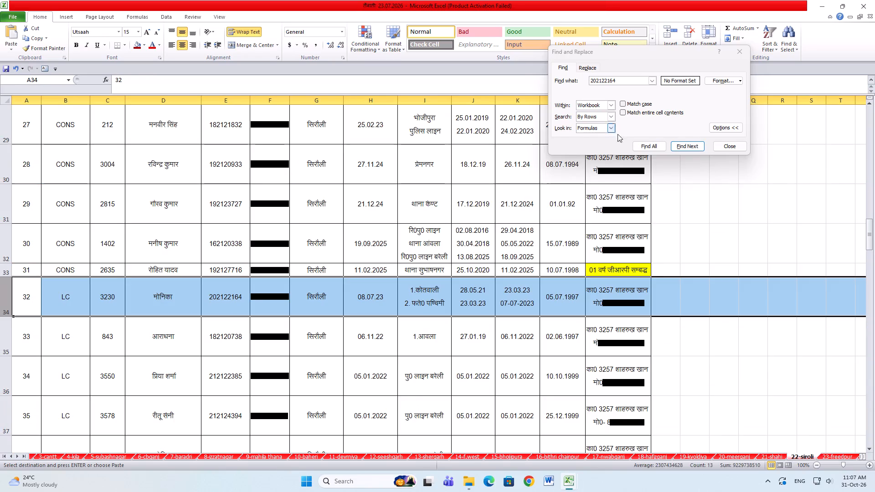
left_click(403, 197)
double_click(597, 81)
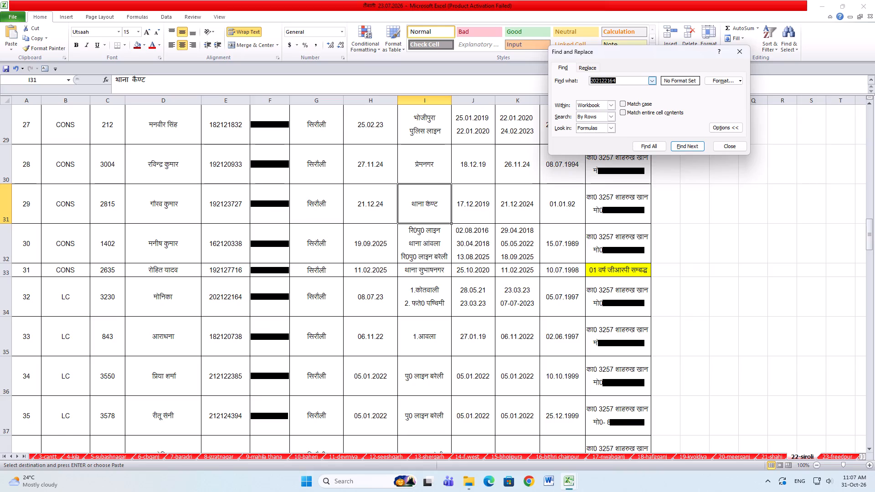
key("ctrl+v")
key("Return")
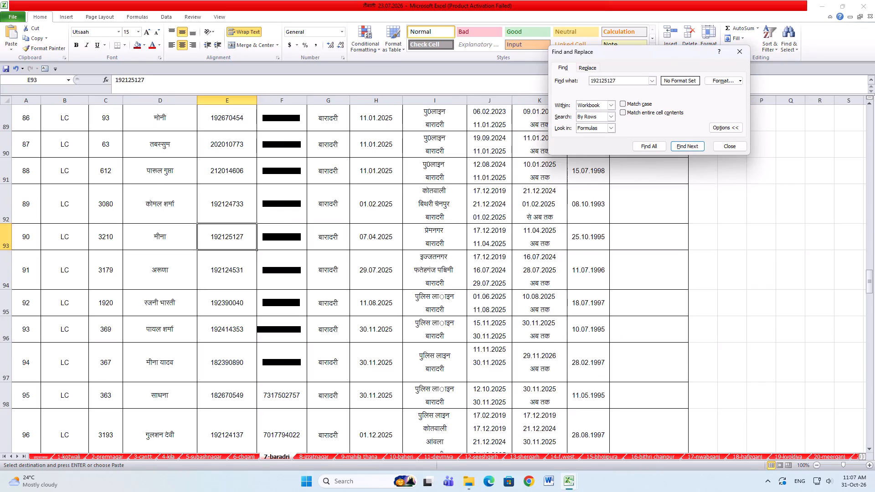
Return to the ALL sheet of BONUS CCL ML and enter the posting बारादरी in H383.
key("alt+Tab")
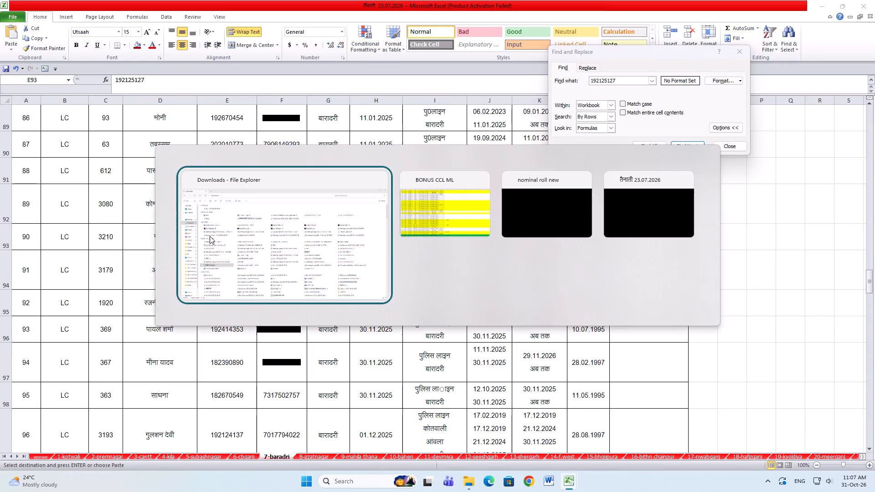
key("alt+Tab")
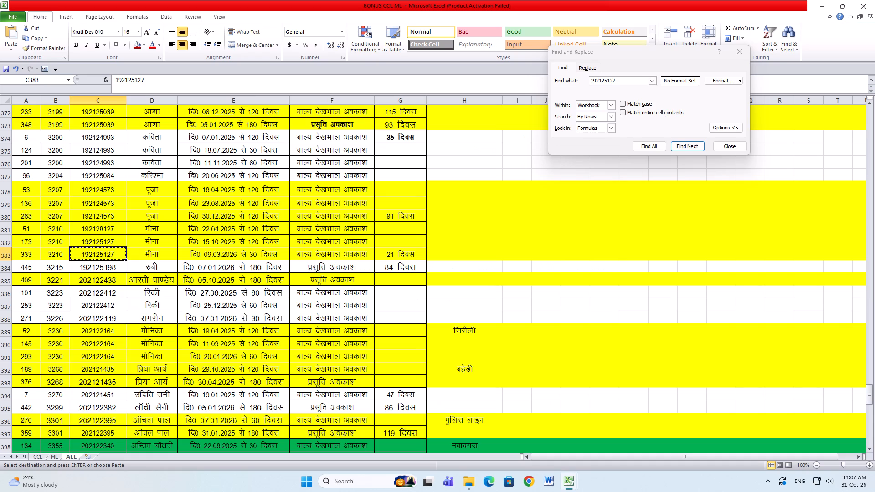
left_click(442, 251)
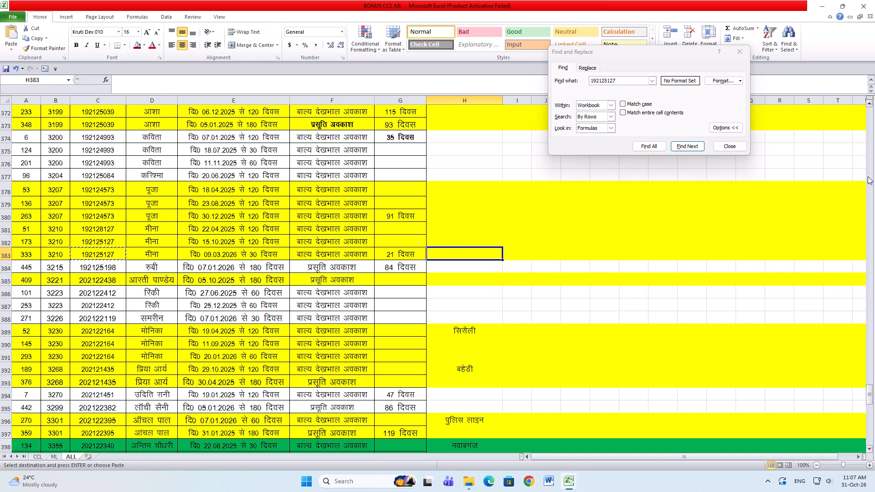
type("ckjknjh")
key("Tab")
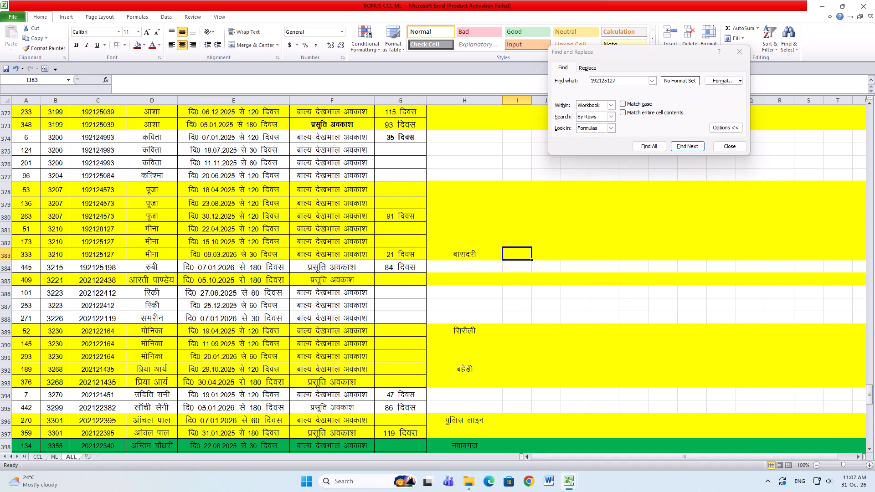
Copy the personnel number in C379, search the whole तैनाती 23.07.2026 workbook for it and select the matching row.
left_click(57, 202)
left_click(97, 202)
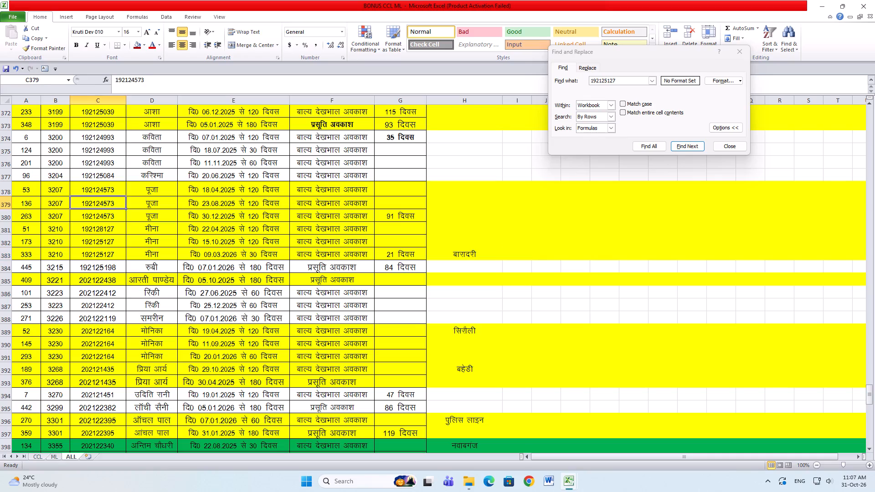
key("ctrl+c")
key("alt+Tab")
key("alt+Tab")
key("alt+Tab")
key("alt+Tab")
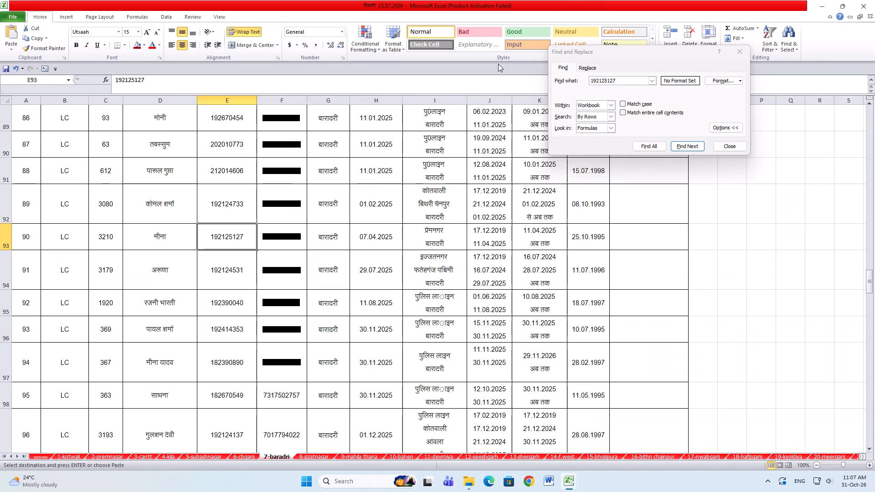
left_click(602, 76)
double_click(599, 79)
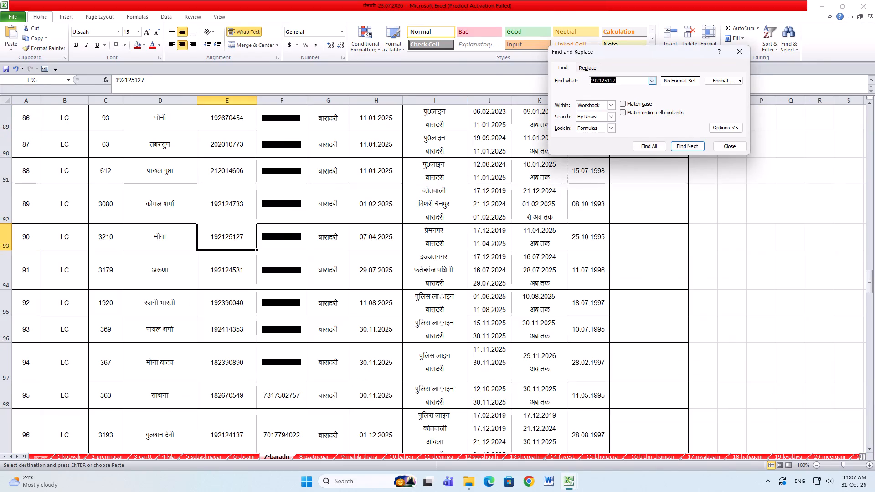
key("ctrl+v")
key("Return")
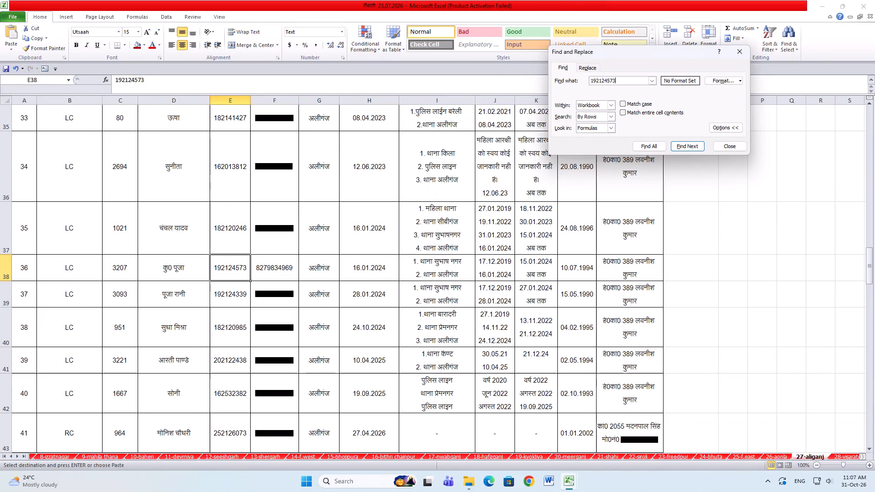
left_click(0, 275)
Return to the ALL sheet of BONUS CCL ML, enter the posting अलीगंज in H378 and save the workbook.
key("alt+Tab")
key("alt+Tab")
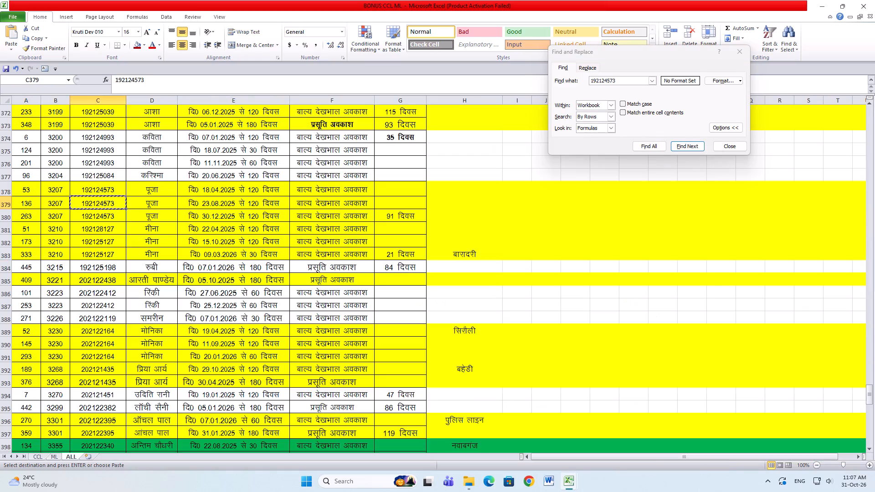
left_click(454, 192)
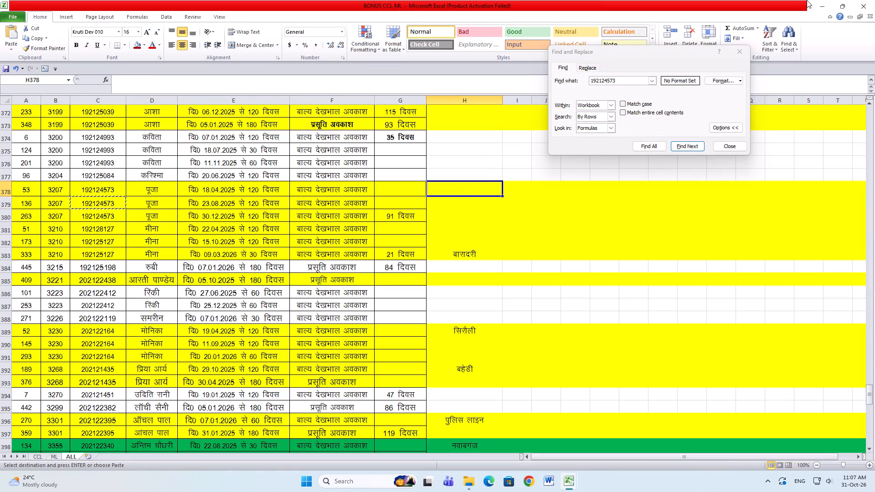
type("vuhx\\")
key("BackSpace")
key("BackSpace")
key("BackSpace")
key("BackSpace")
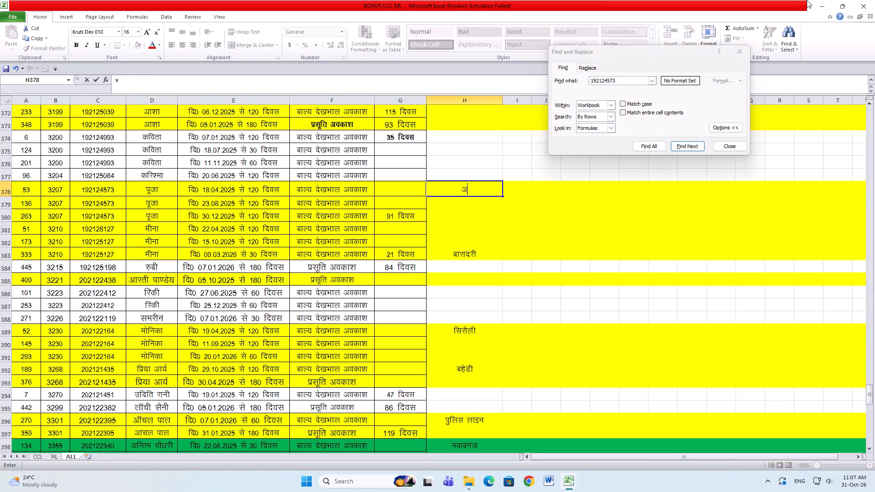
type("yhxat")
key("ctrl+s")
Copy the personnel number in C372, search the whole तैनाती 23.07.2026 workbook for it and select the matching row.
scroll(283, 184, "up", 3)
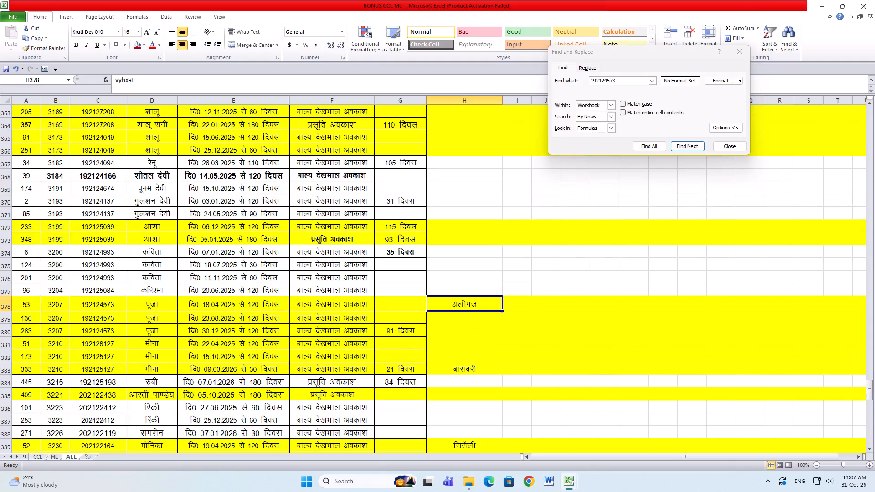
left_click(83, 226)
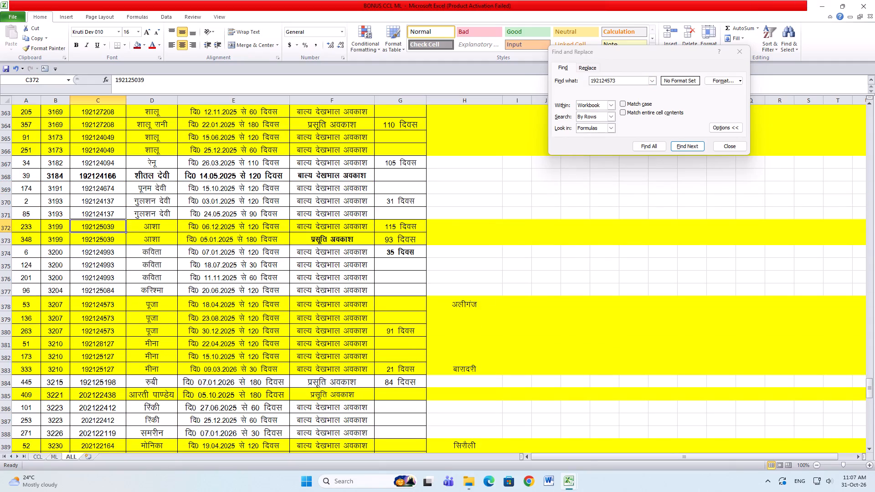
key("ctrl+c")
key("alt+Tab")
key("alt+Tab")
key("alt+Tab")
key("alt+Tab")
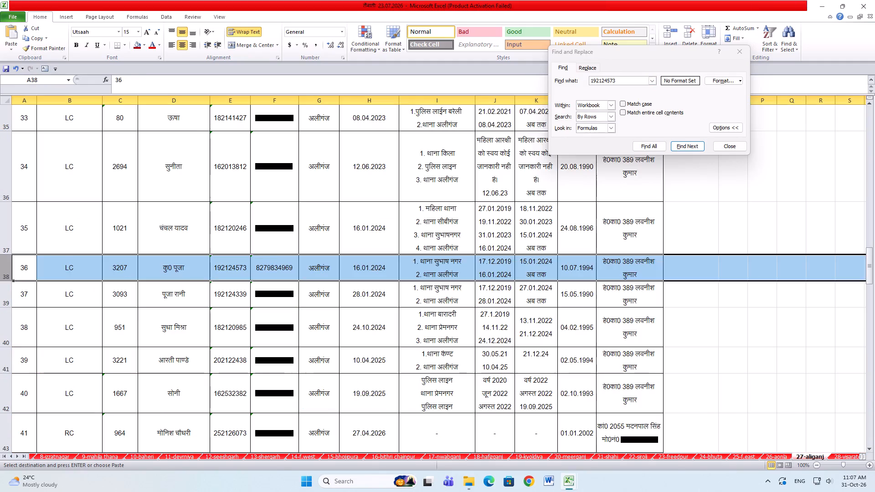
left_click(234, 176)
double_click(597, 79)
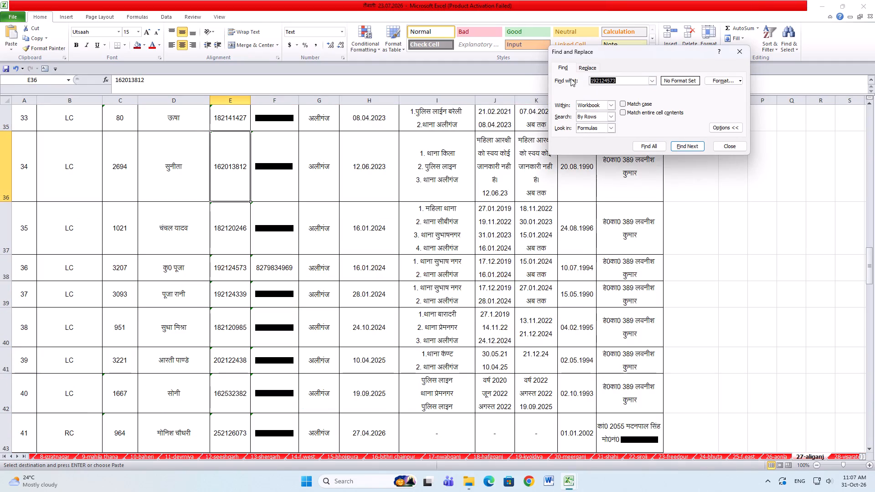
key("ctrl+v")
key("Return")
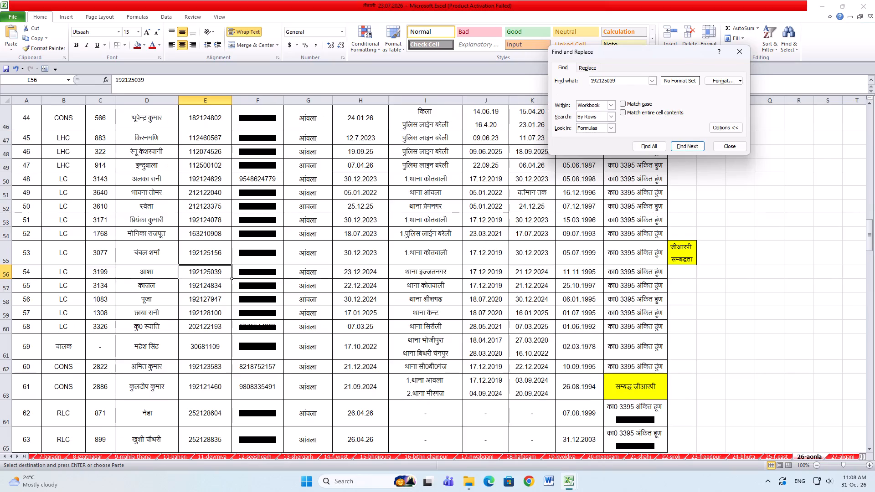
left_click(0, 271)
Return to the ALL sheet of BONUS CCL ML, enter the posting आंवला in H372 and save the workbook.
key("alt+Tab")
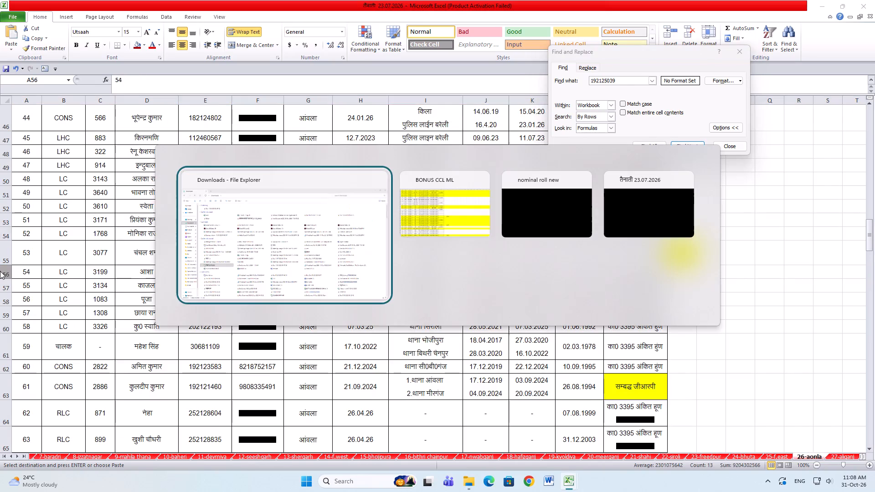
key("alt+Tab")
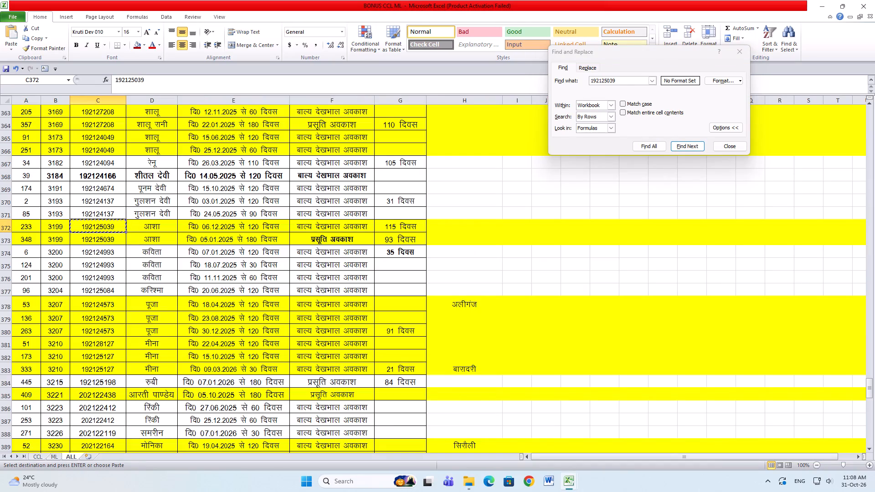
left_click(444, 225)
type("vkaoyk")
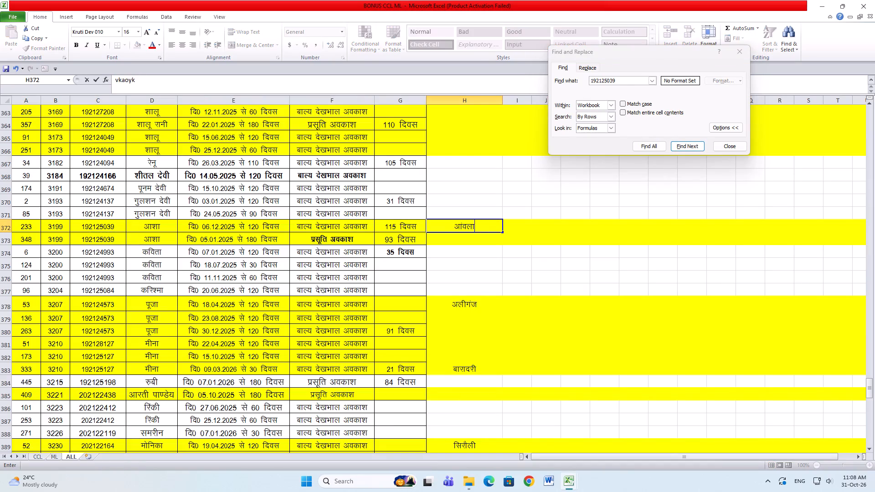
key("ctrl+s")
scroll(327, 239, "up", 3)
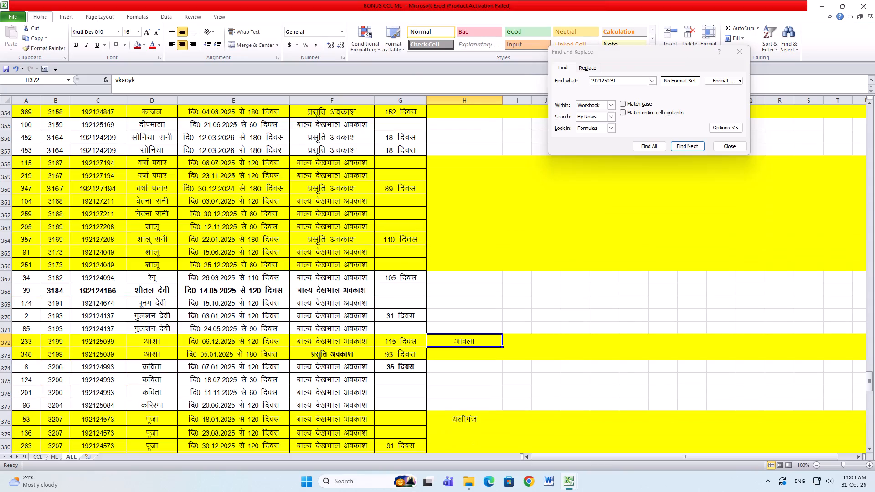
Copy the personnel number in C364, search the whole तैनाती 23.07.2026 workbook for it and select the matching row.
left_click(98, 240)
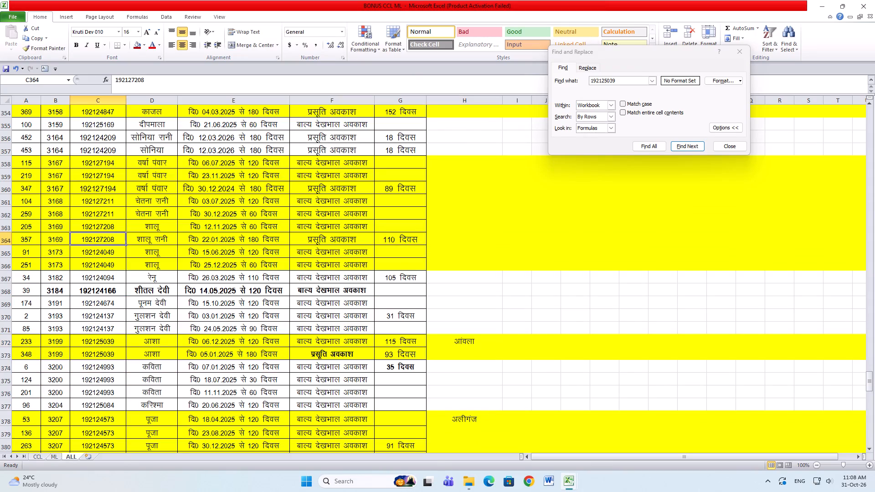
key("ctrl+c")
key("alt+Tab")
key("alt+Tab")
key("alt+Tab")
key("alt+Tab")
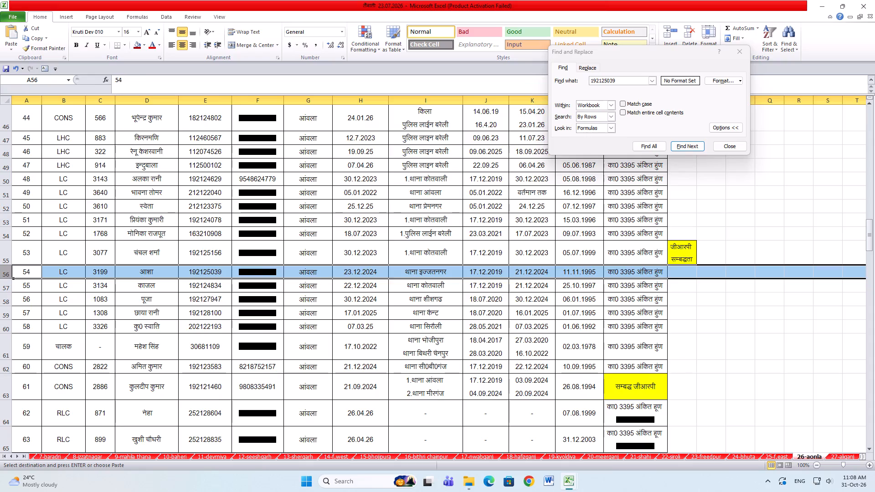
left_click(474, 173)
left_click(462, 159)
left_click(477, 142)
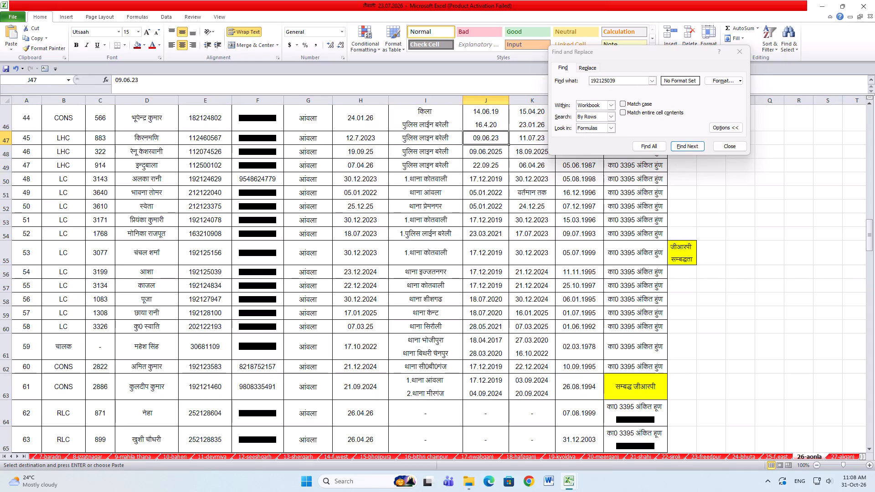
double_click(602, 78)
key("ctrl+v")
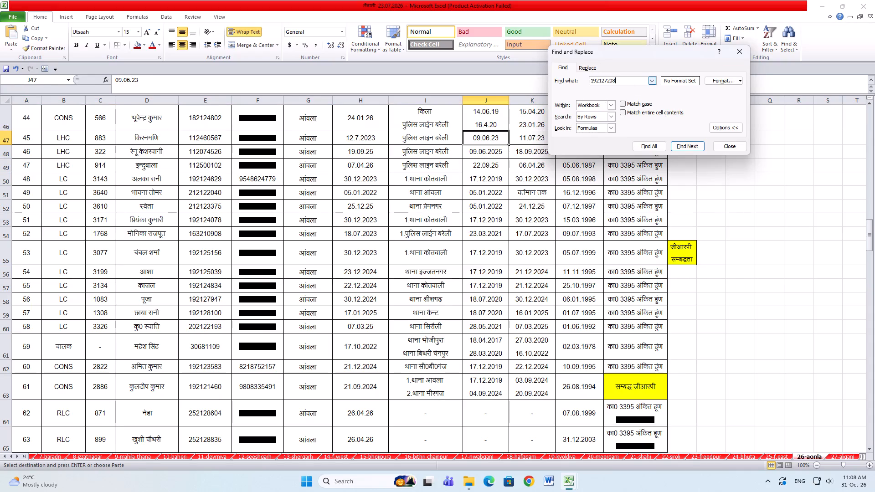
key("Return")
left_click(0, 287)
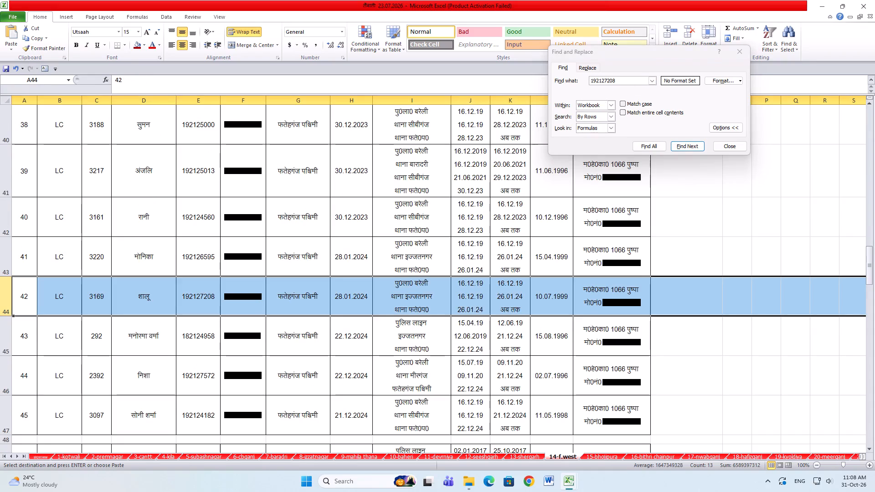
Return to the ALL sheet of BONUS CCL ML, enter the posting पश्चिमी in H364 and save the workbook.
key("alt+Tab")
key("alt+Tab")
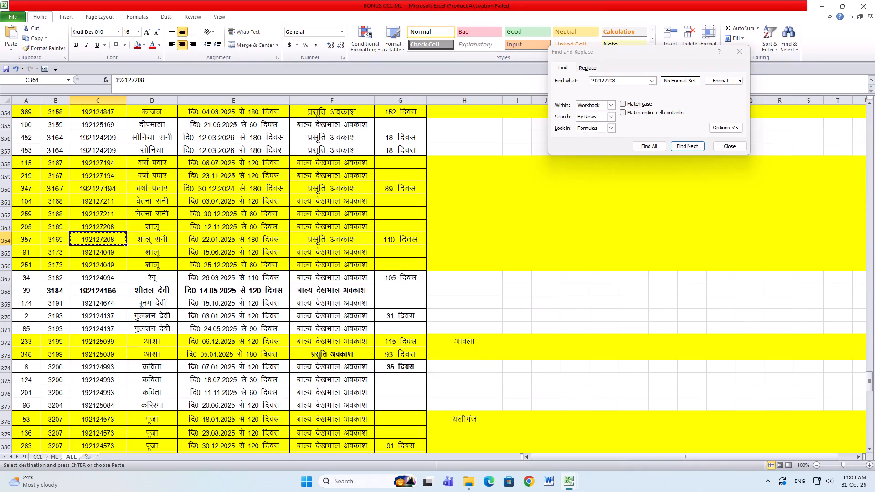
left_click(438, 241)
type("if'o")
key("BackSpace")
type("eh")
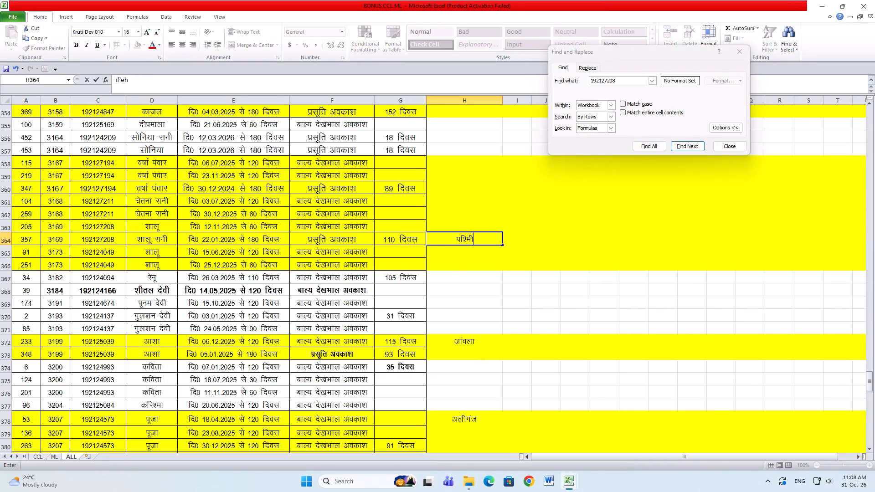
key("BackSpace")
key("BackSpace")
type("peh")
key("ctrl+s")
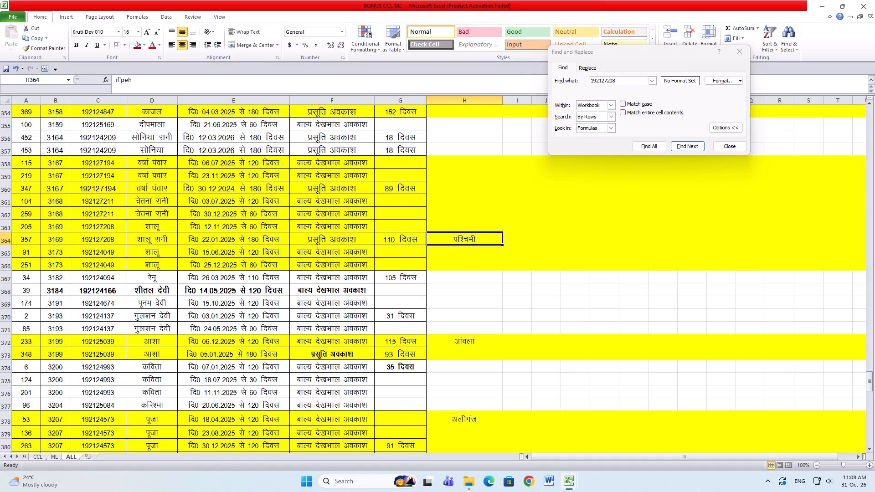
Copy the personnel number in C365 and search the whole तैनाती 23.07.2026 workbook for it.
left_click(96, 251)
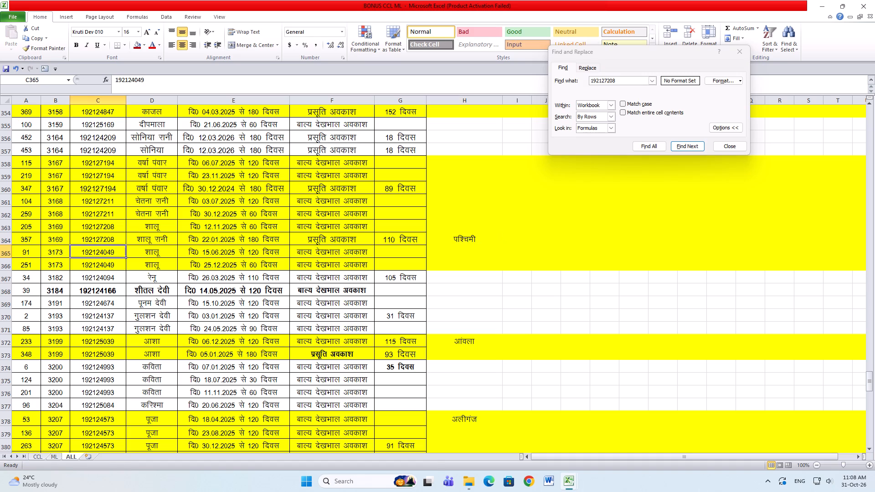
key("ctrl+c")
key("alt+Tab")
key("alt+Tab")
key("alt+Tab")
key("alt+Tab")
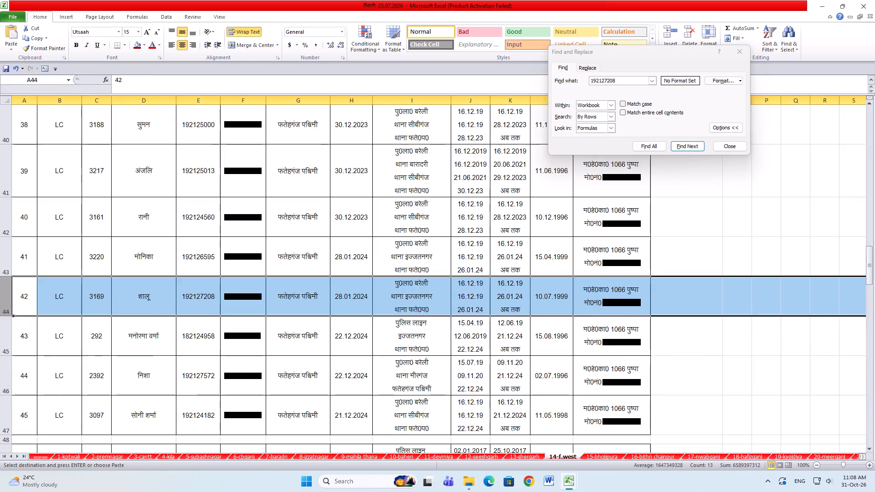
left_click(338, 148)
left_click(601, 75)
double_click(605, 83)
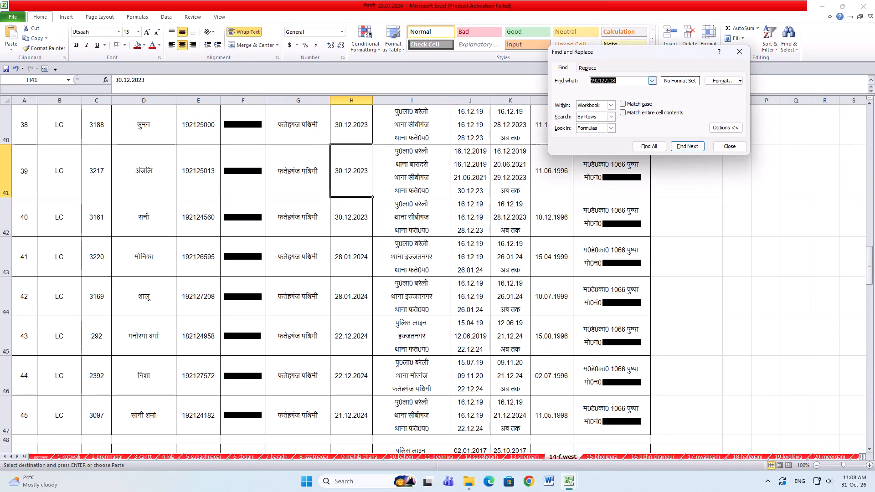
key("ctrl+v")
key("Return")
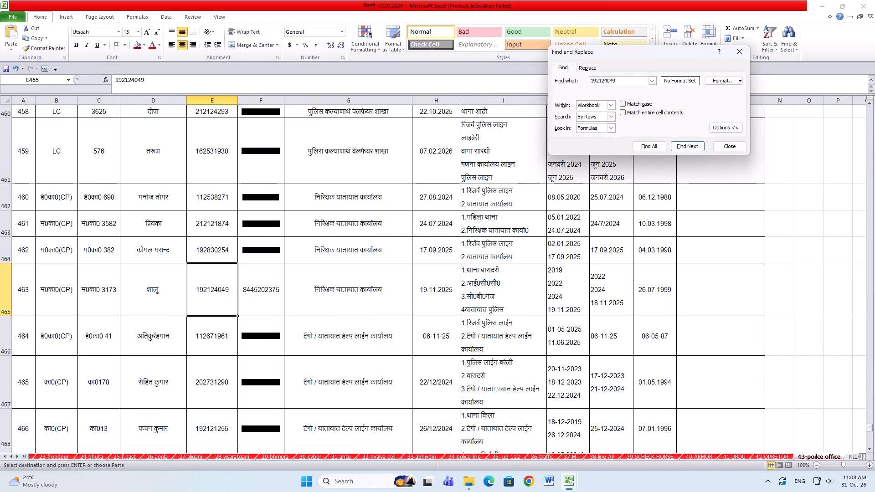
Return to the ALL sheet of BONUS CCL ML, enter the posting टीआई कार्यालय in H365 and save the workbook.
key("alt+Tab")
key("alt+Tab")
key("alt+Tab")
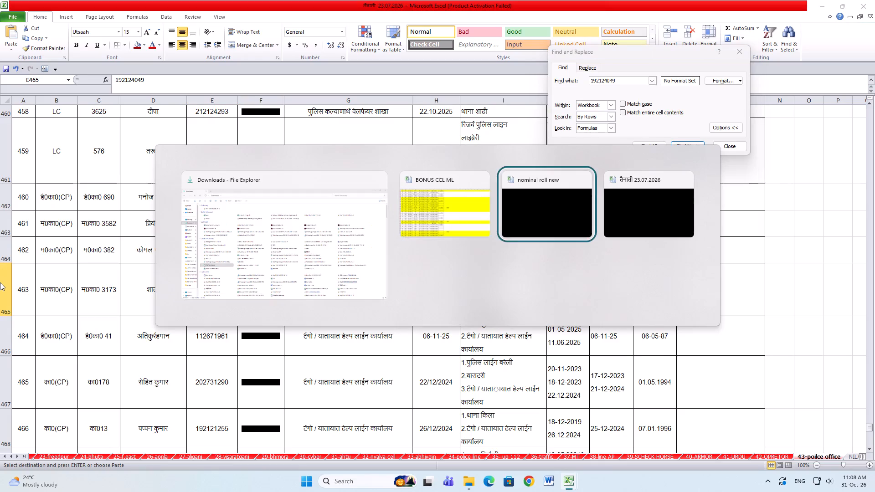
key("alt+Tab")
key("alt+Tab")
key("alt+Tab")
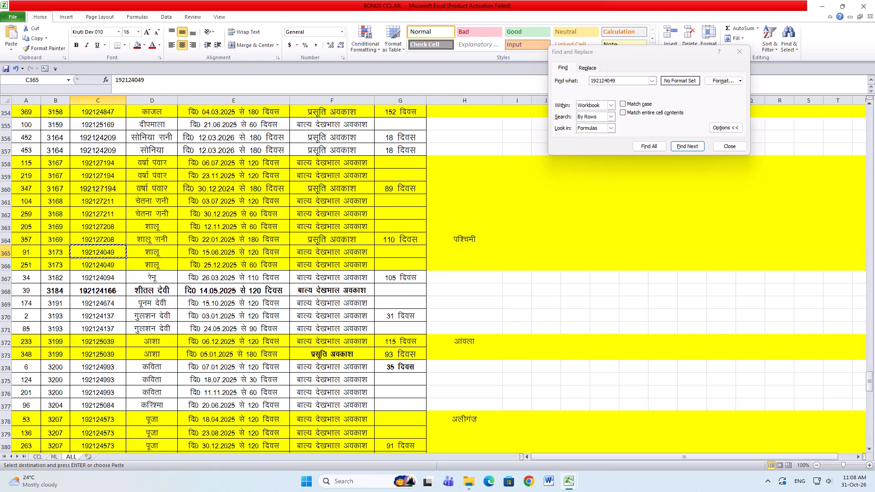
left_click(450, 252)
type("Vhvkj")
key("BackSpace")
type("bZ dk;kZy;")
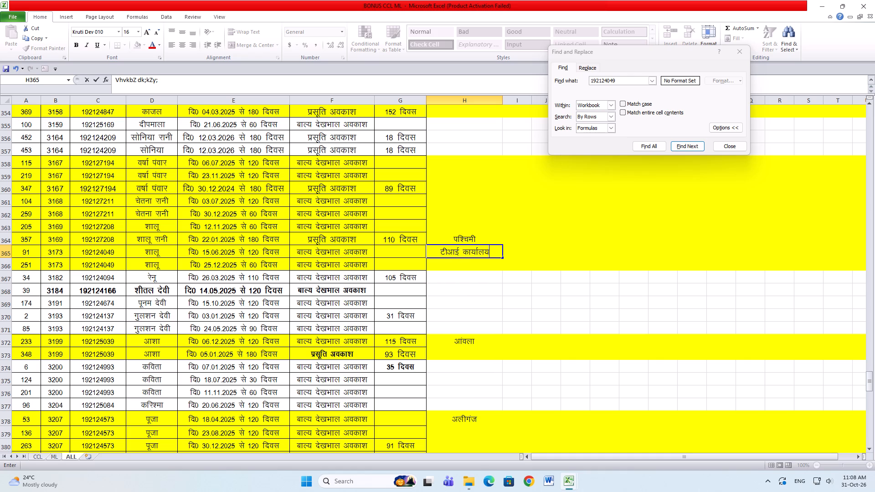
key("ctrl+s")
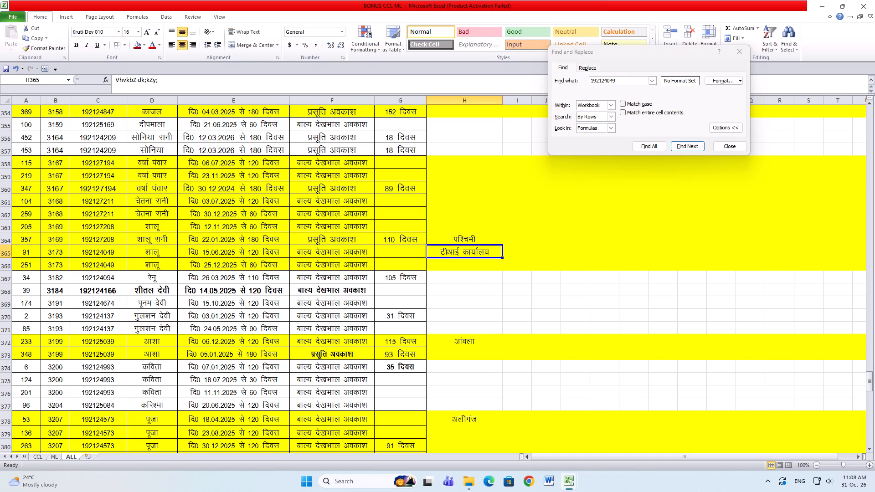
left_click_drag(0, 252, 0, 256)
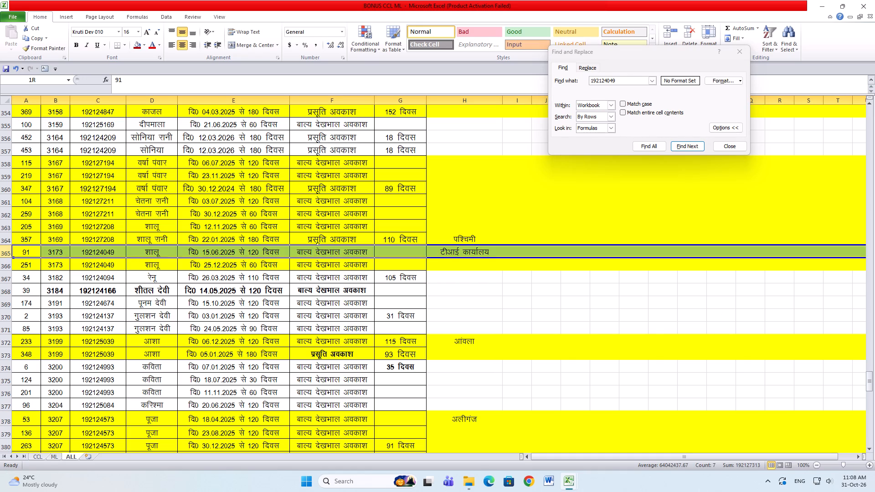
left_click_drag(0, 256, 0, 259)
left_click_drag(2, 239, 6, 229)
Copy the personnel number in C361 and search the whole तैनाती 23.07.2026 workbook for it.
left_click(85, 200)
key("ctrl+c")
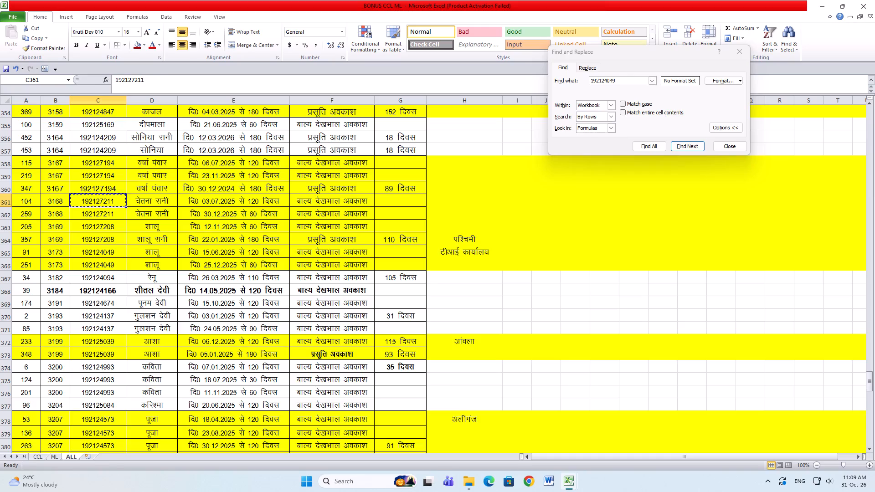
key("alt+Tab")
key("alt+Tab")
key("alt+Tab")
key("alt+Tab")
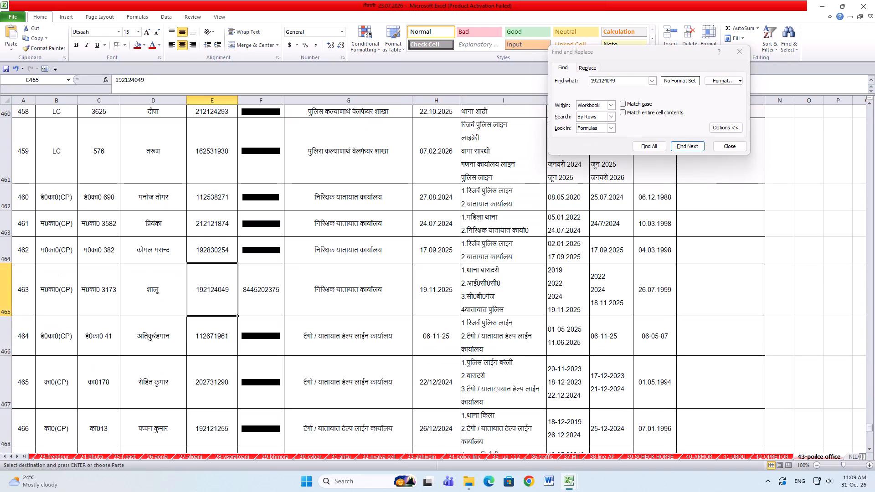
left_click(577, 213)
left_click(600, 77)
double_click(601, 78)
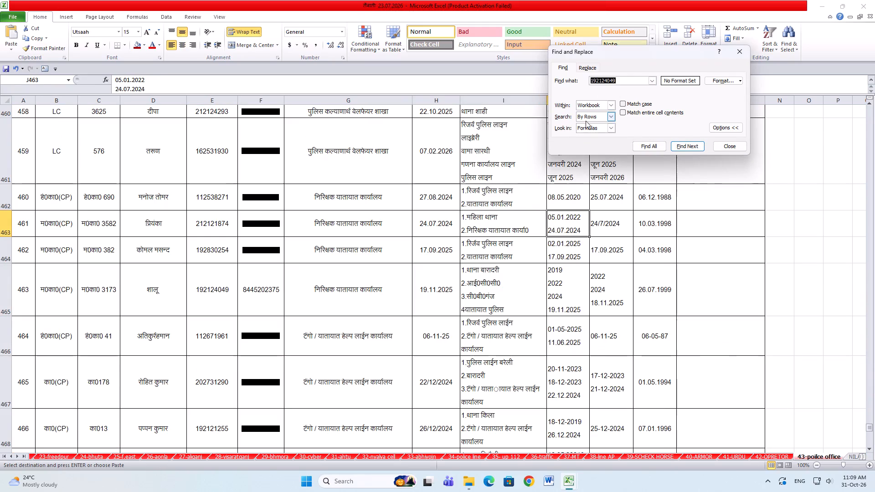
key("ctrl+v")
key("Return")
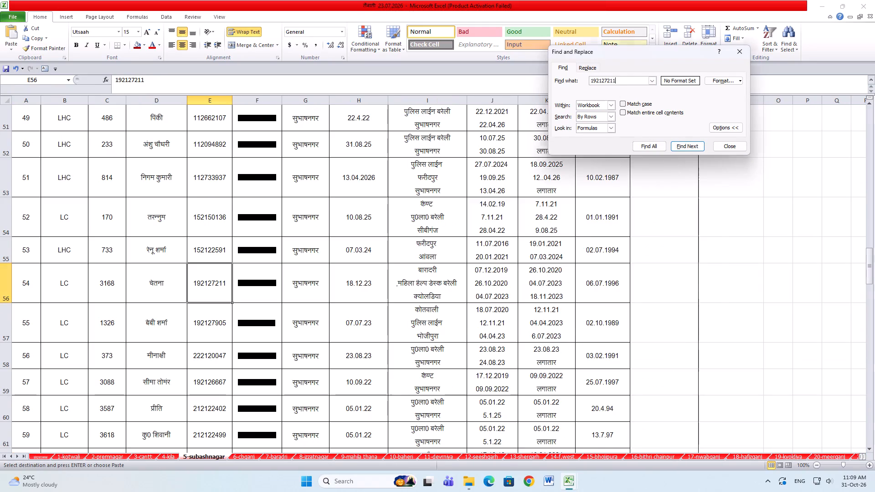
Return to the ALL sheet of BONUS CCL ML, enter the posting सुभाषनगर in H361 and save the workbook.
key("alt+Tab")
key("alt+Tab")
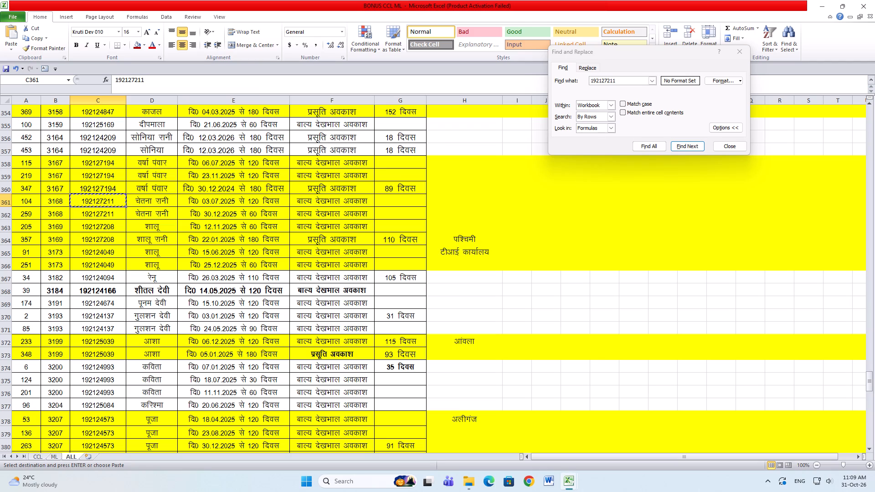
left_click(447, 201)
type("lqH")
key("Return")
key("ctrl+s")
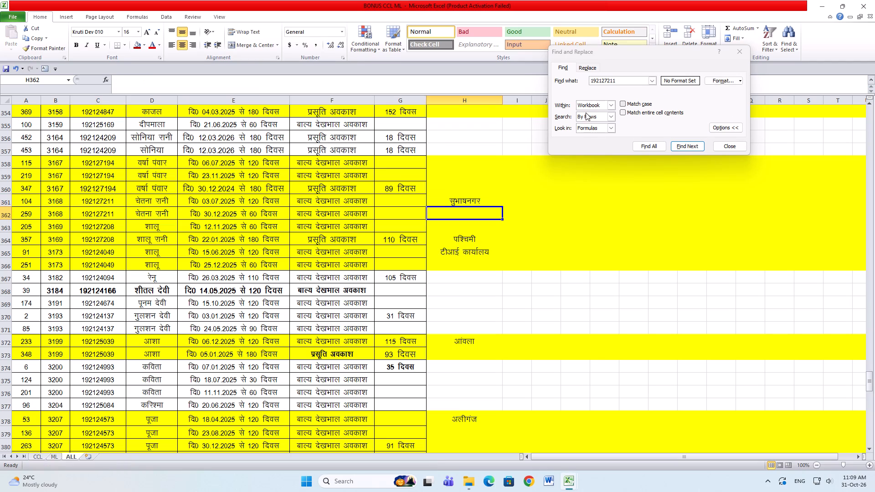
Copy the personnel number in C360 and search the whole तैनाती 23.07.2026 workbook for it.
left_click(101, 188)
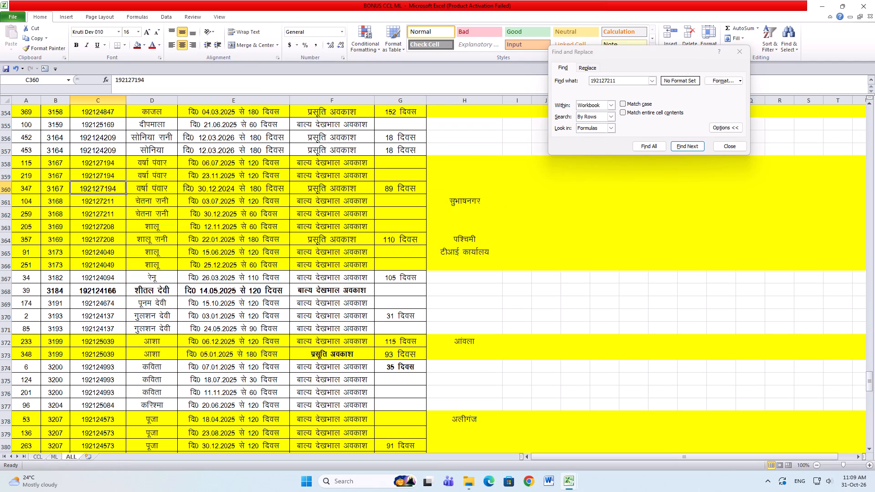
key("ctrl+c")
key("alt+Tab")
key("alt+Tab")
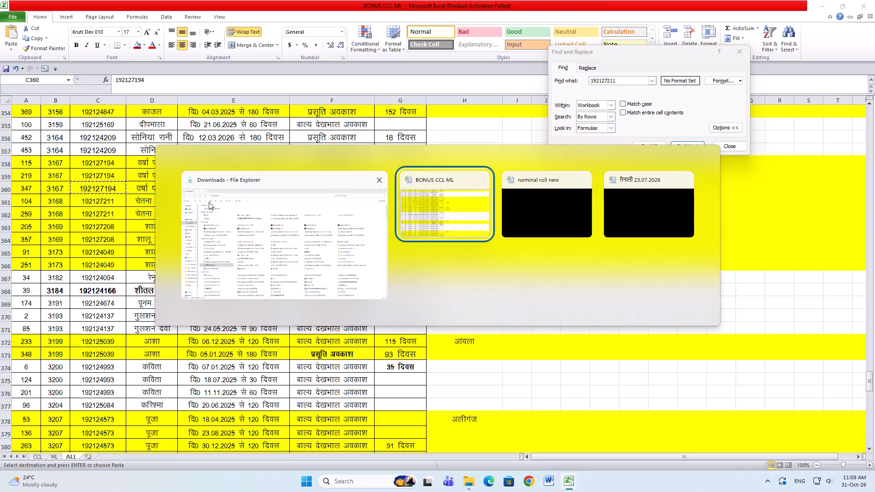
key("alt+Tab")
key("alt+Tab")
left_click(379, 159)
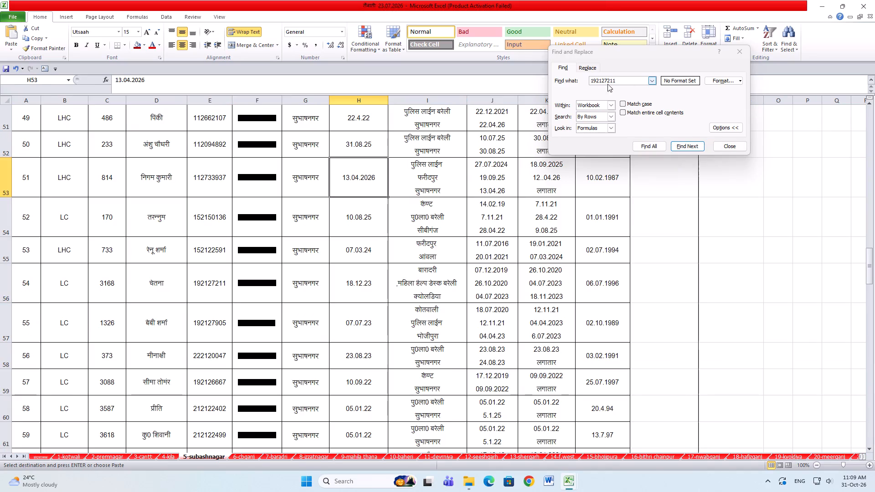
double_click(605, 82)
key("ctrl+v")
key("Return")
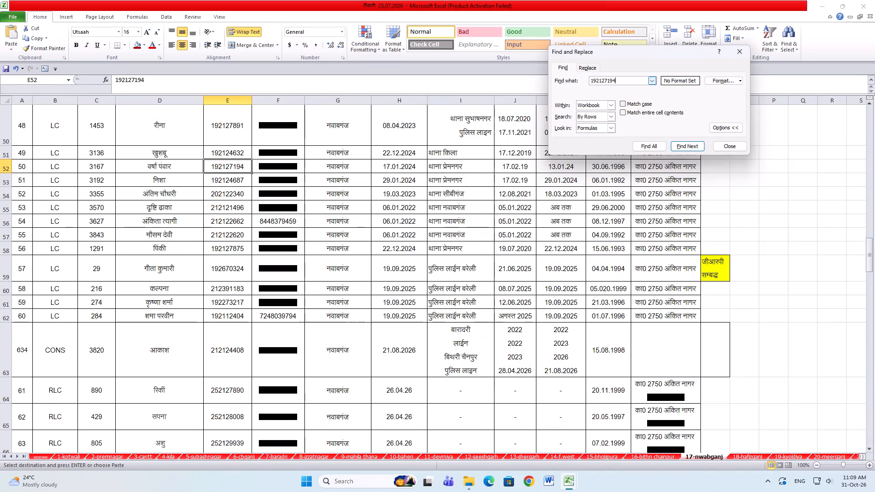
Return to the ALL sheet of BONUS CCL ML, enter the posting नवाबगंज in H358 and save the workbook.
key("alt+Tab")
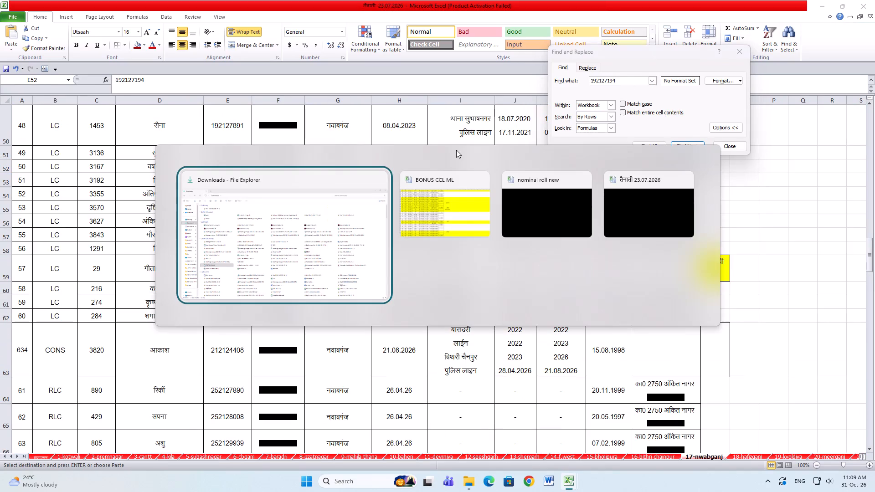
key("alt+Tab")
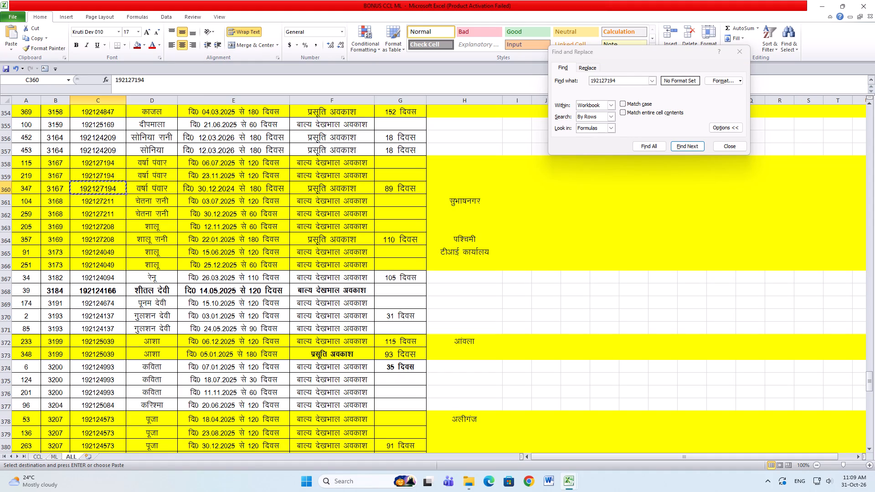
left_click(443, 164)
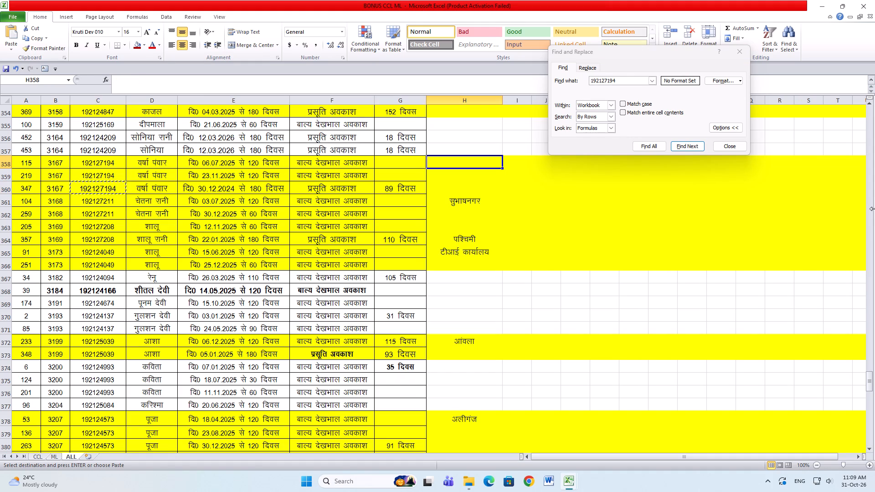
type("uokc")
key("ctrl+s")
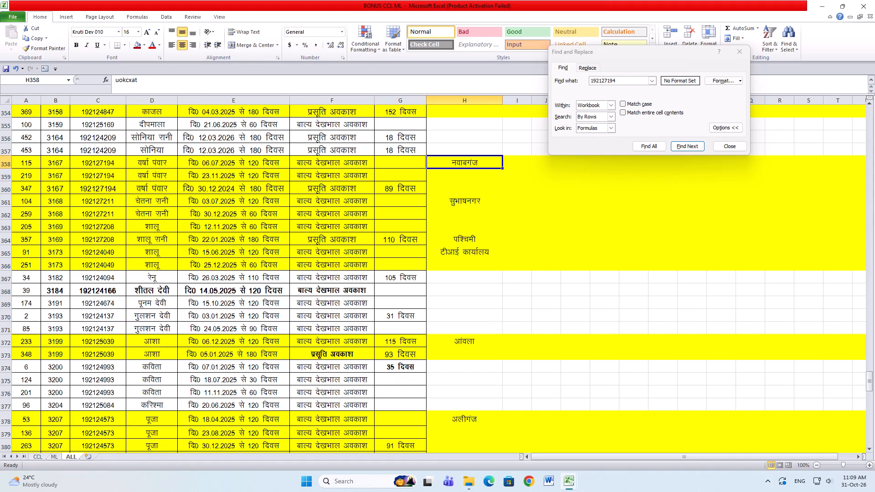
Copy the personnel number in C352 and search the whole तैनाती 23.07.2026 workbook for it.
scroll(162, 206, "up", 4)
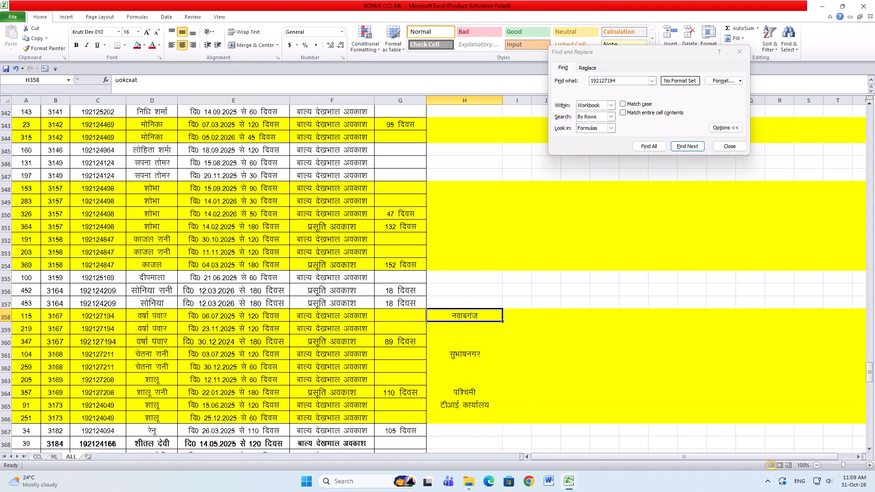
left_click(89, 241)
key("ctrl+c")
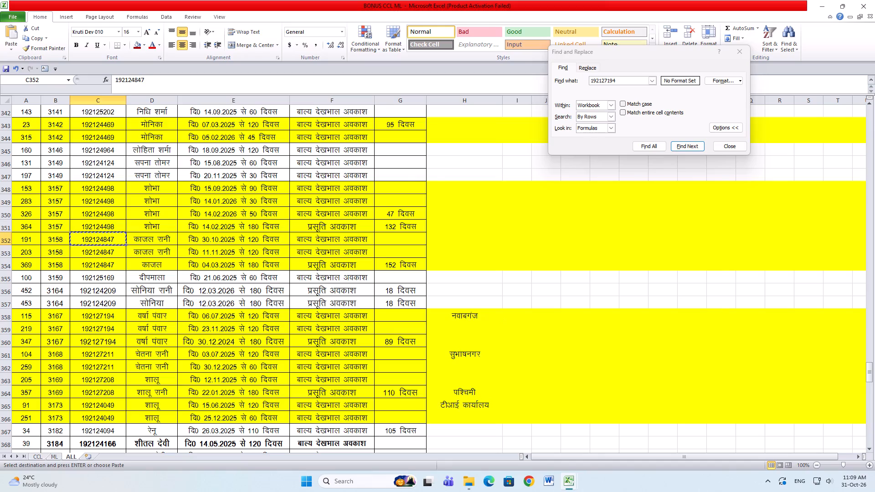
key("alt+Tab")
key("alt+q")
key("alt+q")
key("alt+Tab")
key("alt+Tab")
key("alt+Tab")
key("alt+Tab")
key("alt+Tab")
key("alt+Tab")
key("alt+Tab")
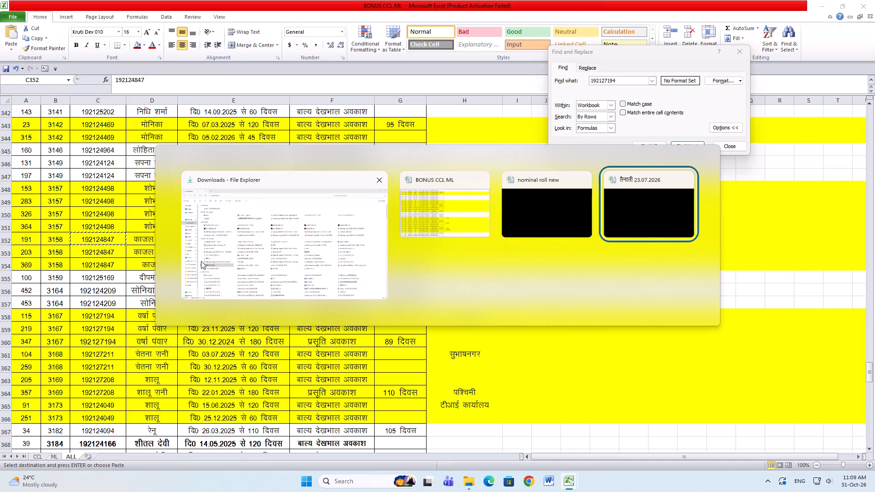
triple_click(606, 80)
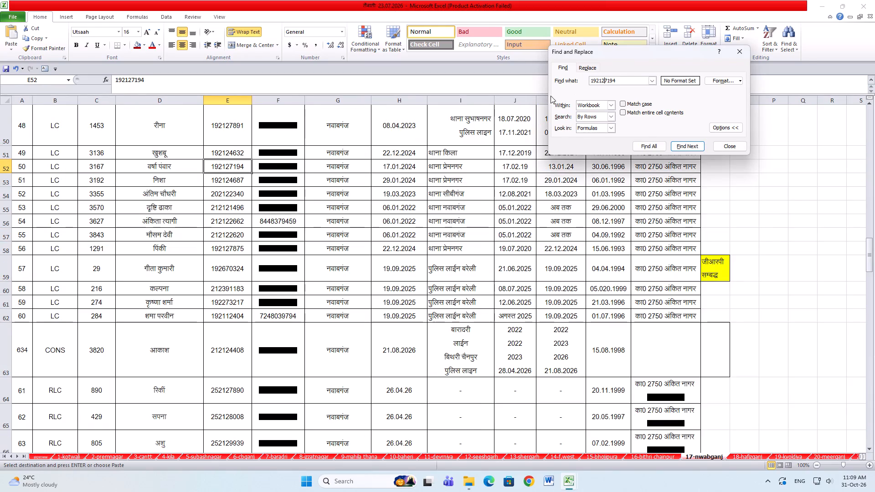
double_click(605, 80)
key("ctrl+v")
key("Return")
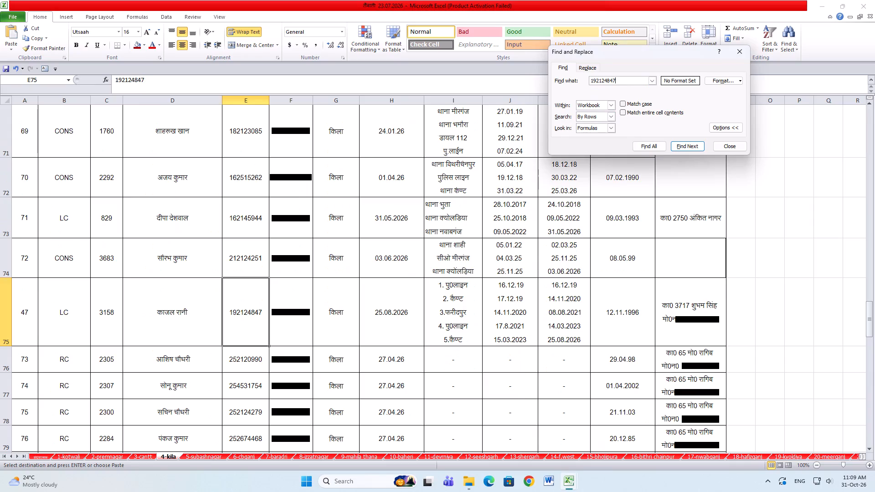
Return to the ALL sheet of BONUS CCL ML, enter the posting किला in H352 and save the workbook.
key("alt+Tab")
key("alt+Tab")
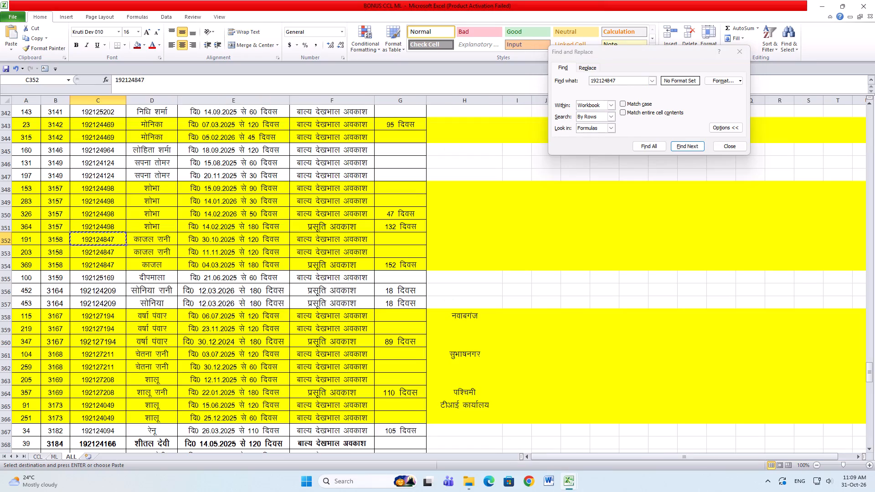
left_click(448, 237)
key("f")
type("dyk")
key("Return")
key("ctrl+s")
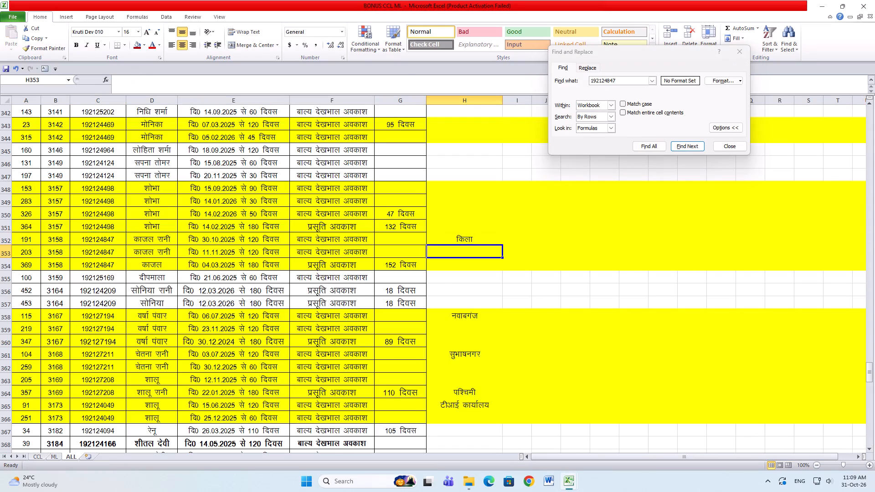
Copy the personnel number in C349 and search the whole तैनाती 23.07.2026 workbook for it.
left_click(90, 200)
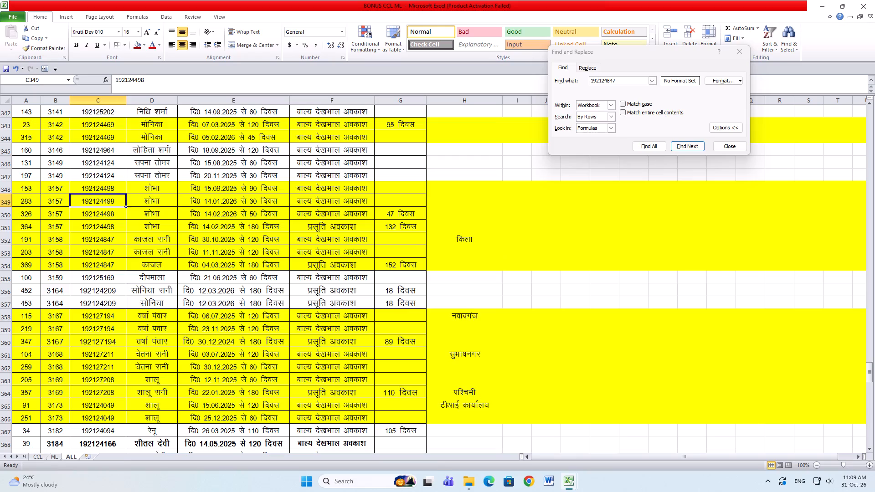
key("ctrl+c")
key("alt+Tab")
key("alt+Tab")
key("alt+Tab")
key("alt+Tab")
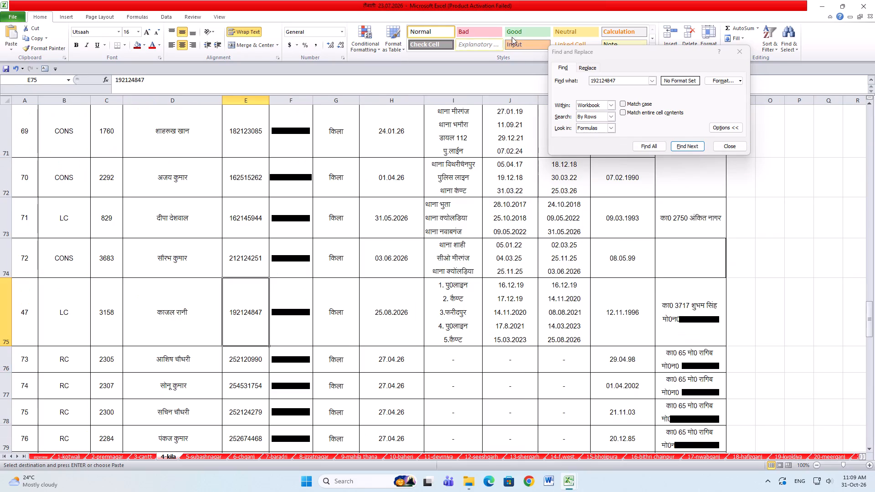
left_click(607, 77)
double_click(603, 78)
key("ctrl+v")
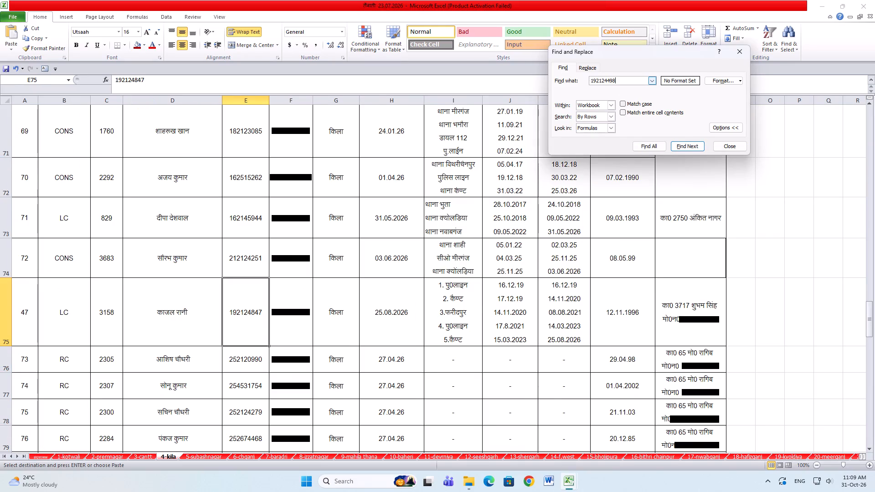
key("Return")
Return to the ALL sheet of BONUS CCL ML, enter the posting बिथरी चैनपुर in H348 and save the workbook.
key("alt+Tab")
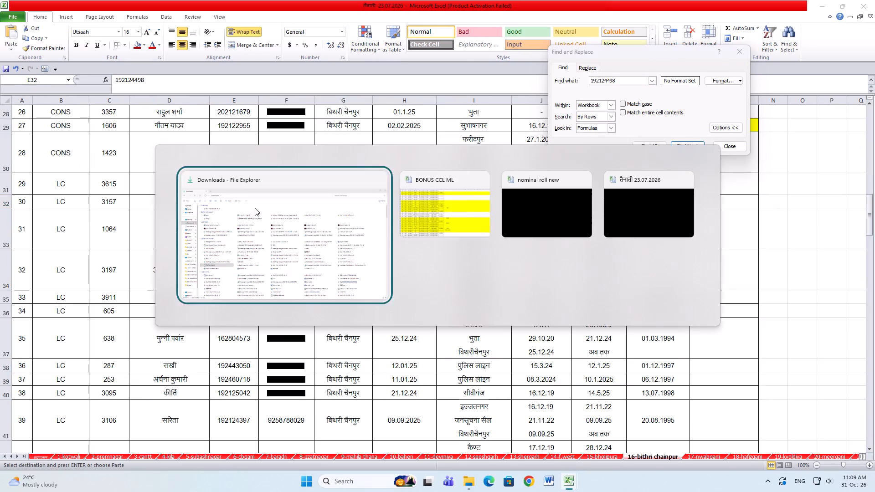
key("alt+Tab")
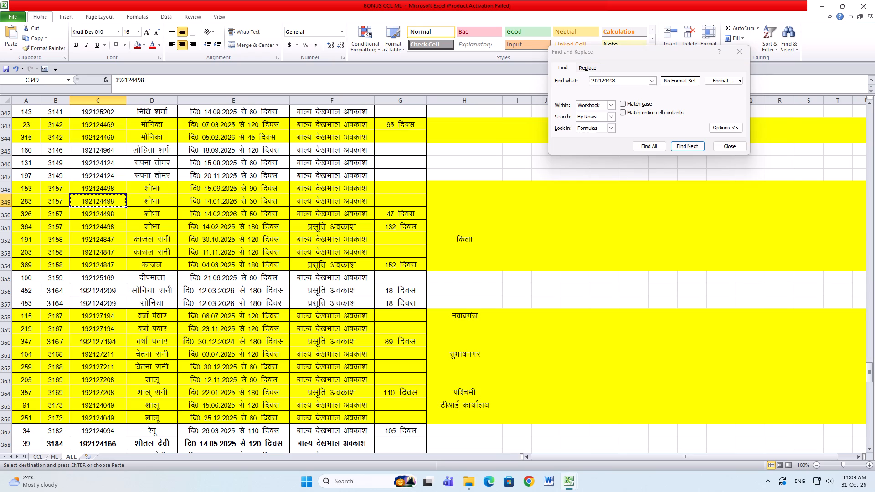
left_click(445, 187)
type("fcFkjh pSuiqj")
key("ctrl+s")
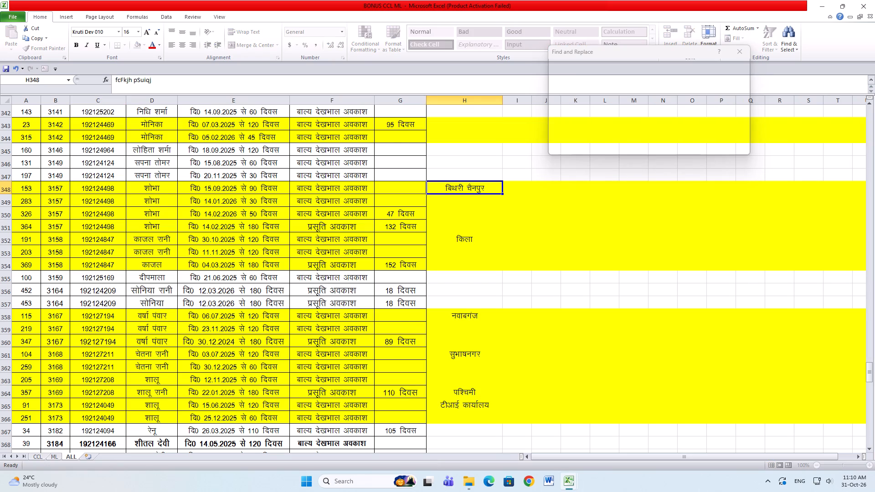
Copy the personnel number in C343, search the whole तैनाती 23.07.2026 workbook for it and select the matching record's row.
scroll(101, 243, "up", 1)
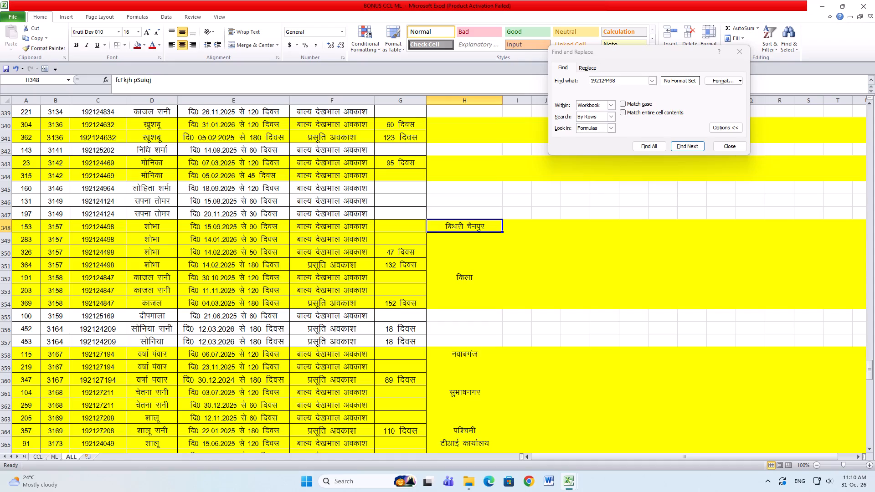
scroll(83, 273, "up", 2)
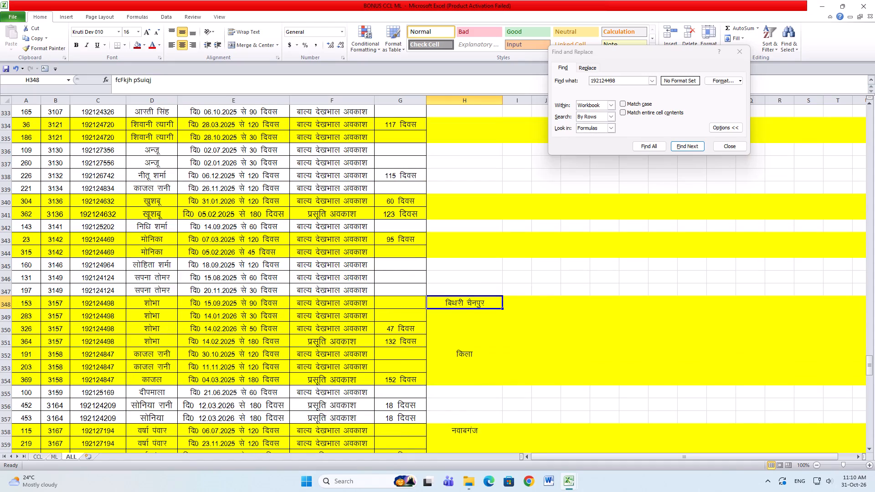
left_click(99, 240)
key("ctrl+c")
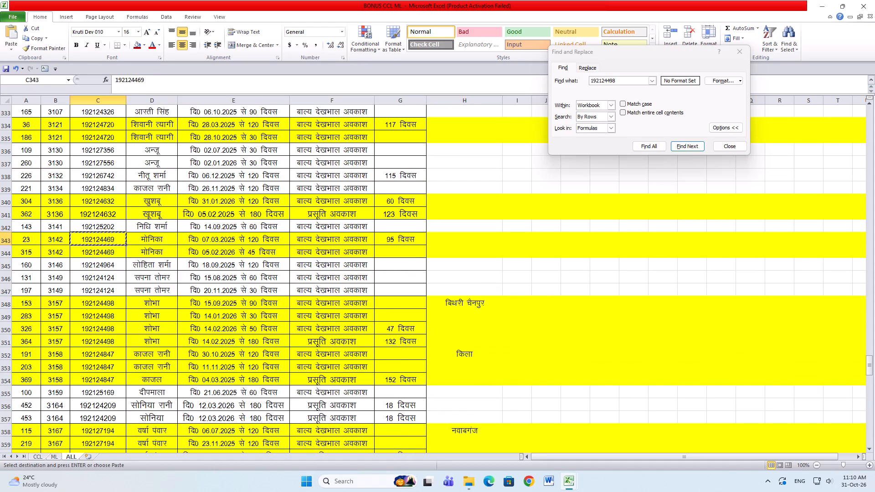
key("alt+q")
key("alt+Tab")
key("alt+Tab")
key("alt+Tab")
key("alt+Tab")
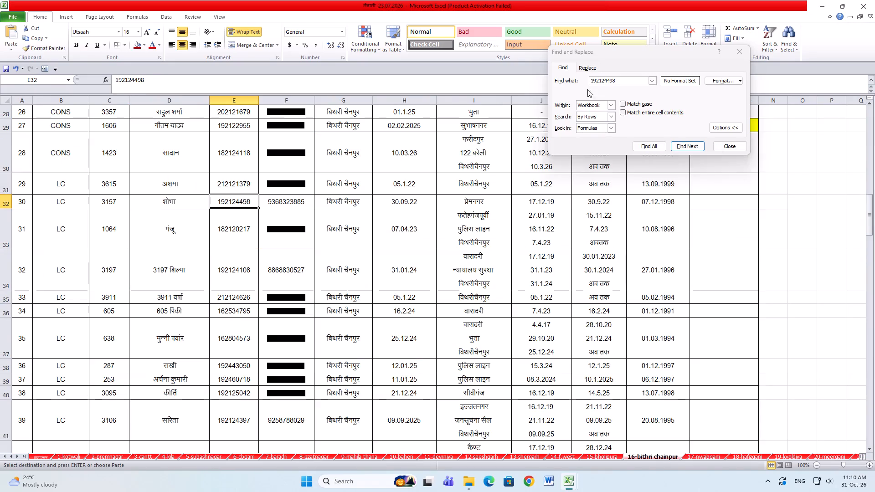
triple_click(597, 82)
double_click(597, 82)
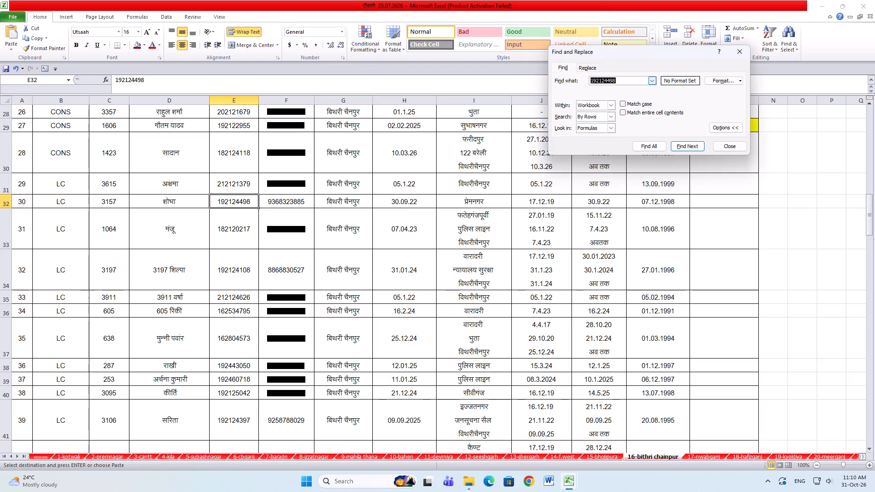
key("ctrl+v")
key("Return")
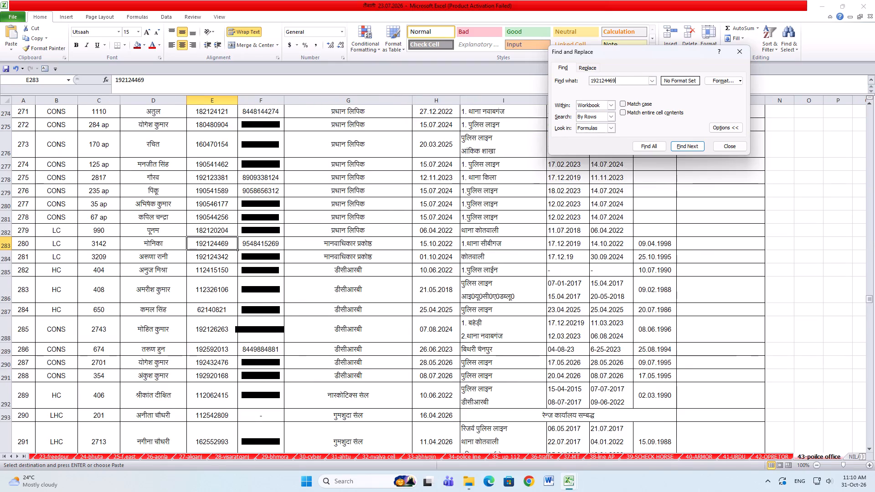
left_click(3, 243)
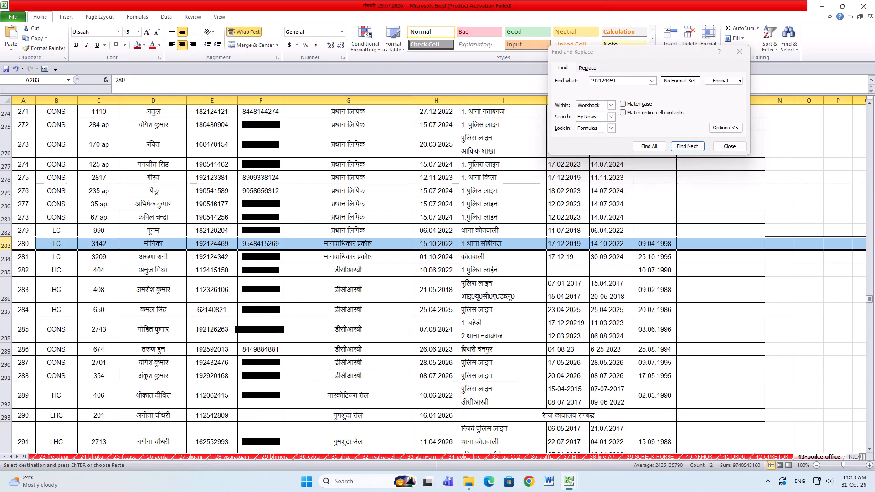
Return to the ALL sheet of BONUS CCL ML, enter the posting मानवाधिकार in H343 and save the workbook.
key("alt+Tab")
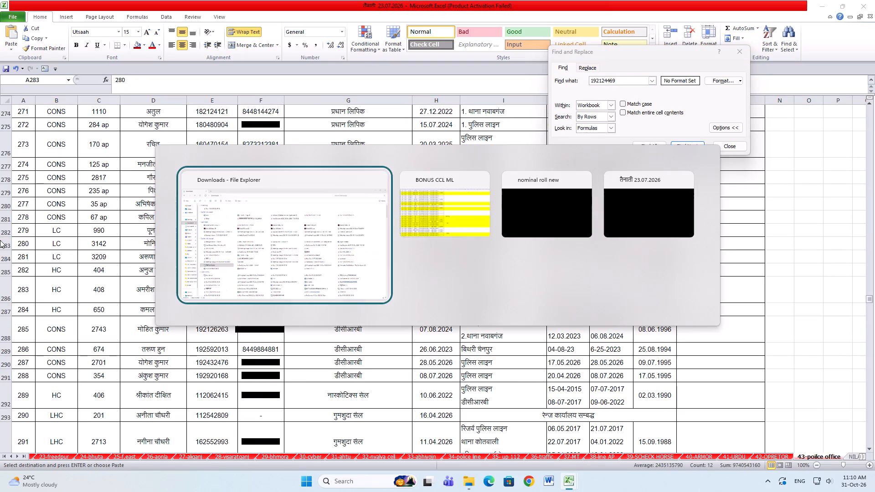
key("alt+Tab")
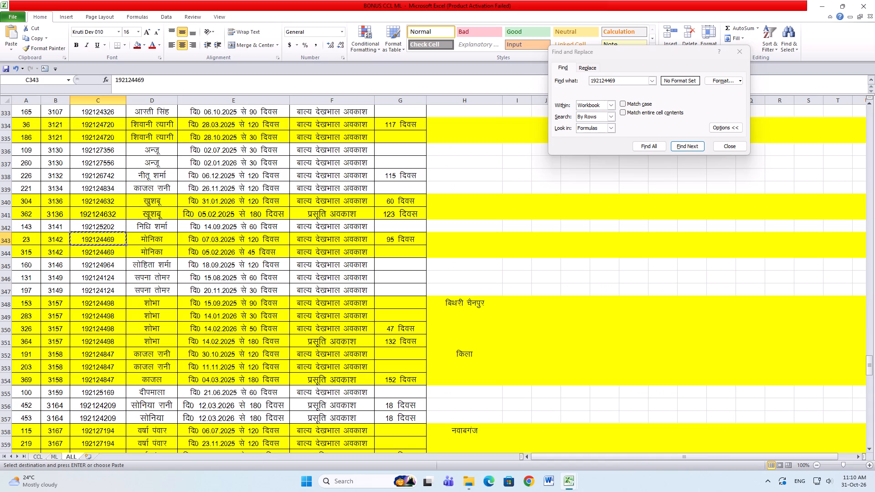
left_click(441, 236)
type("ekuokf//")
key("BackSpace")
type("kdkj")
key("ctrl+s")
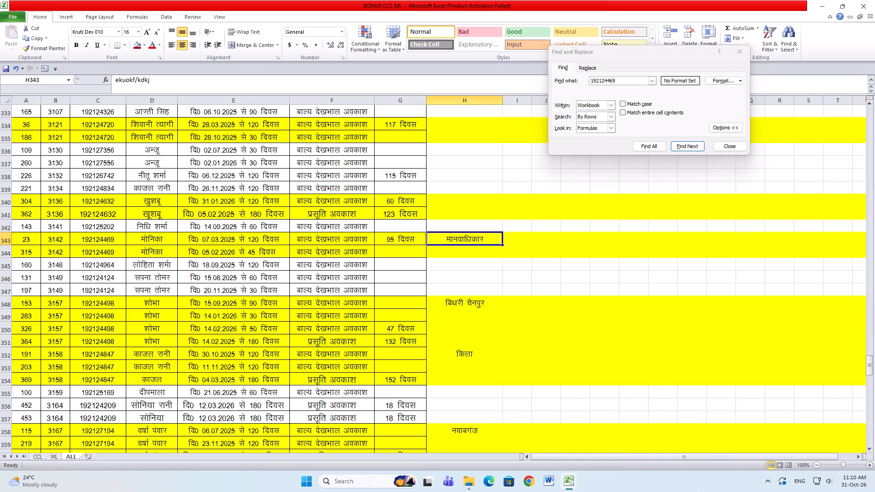
Copy the personnel number in C340 and switch to the तैनाती 23.07.2026 workbook to look it up.
left_click(83, 202)
key("ctrl+c")
key("alt+Tab")
key("alt+Tab")
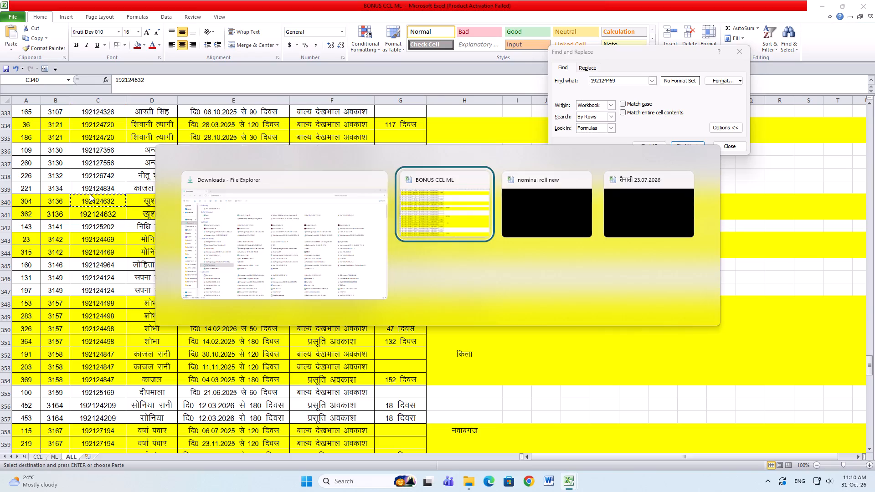
key("alt+Tab")
key("alt+Tab")
left_click(352, 102)
left_click(446, 164)
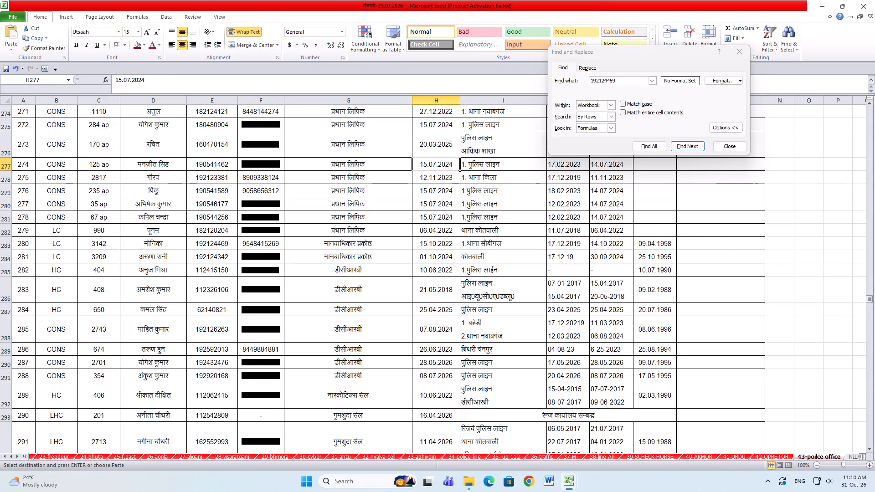
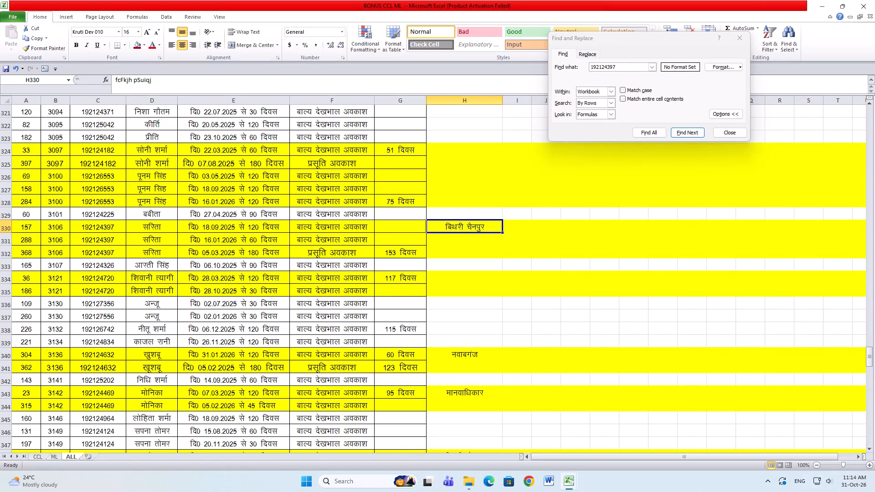
Review the remaining highlighted records down to the end of the ALL sheet for postings in column H.
scroll(550, 197, "down", 8)
scroll(490, 225, "down", 3)
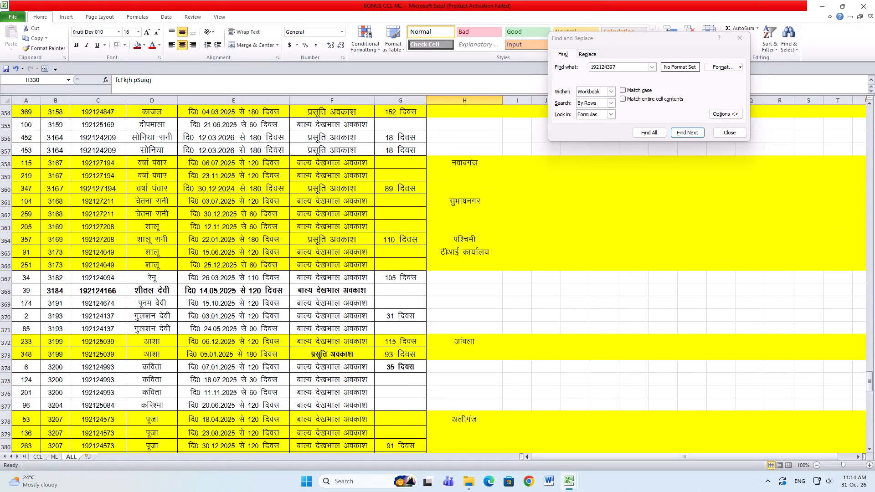
scroll(494, 100, "down", 20)
scroll(494, 100, "down", 11)
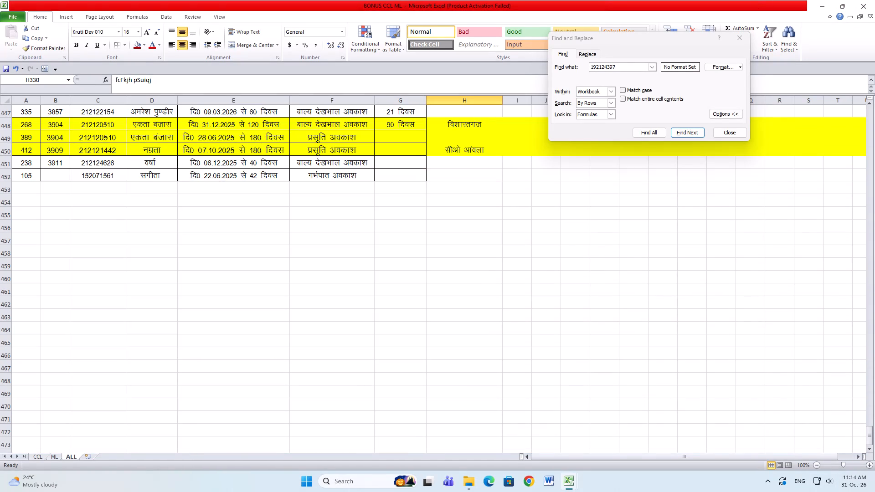
scroll(492, 112, "down", 4)
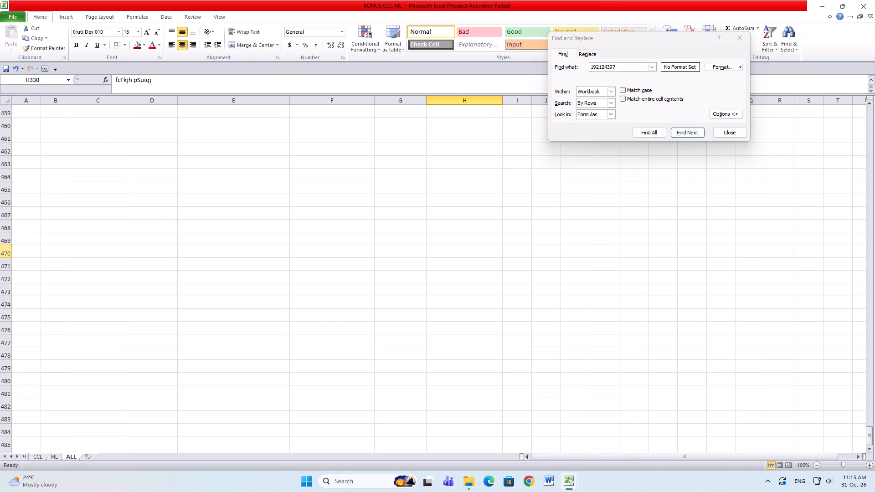
Minimize the BONUS CCL ML workbook and close the Downloads folder window behind it.
left_click(816, 0)
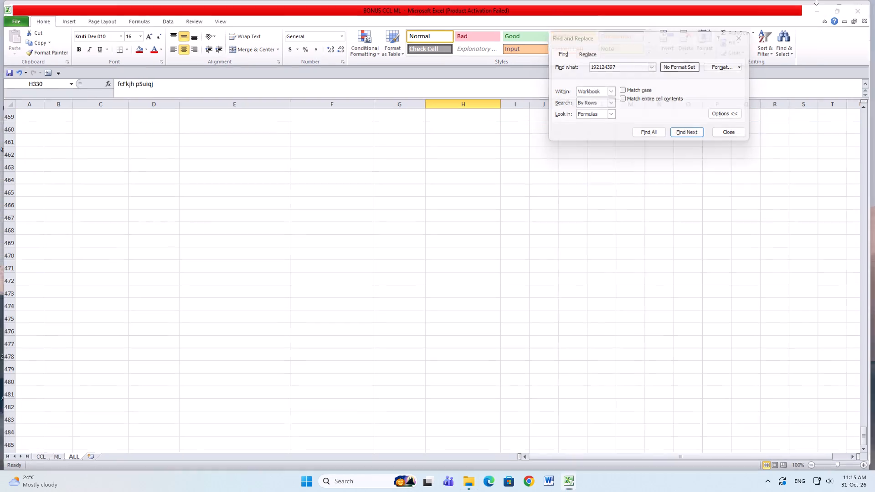
left_click(867, 7)
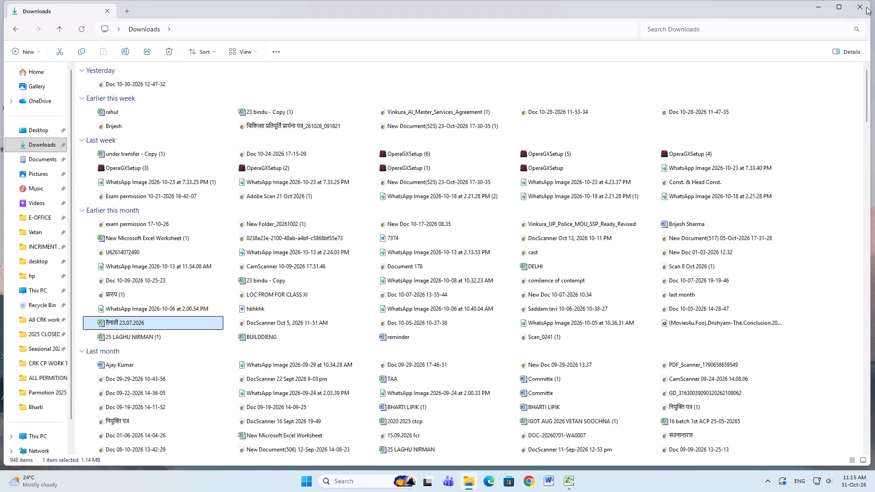
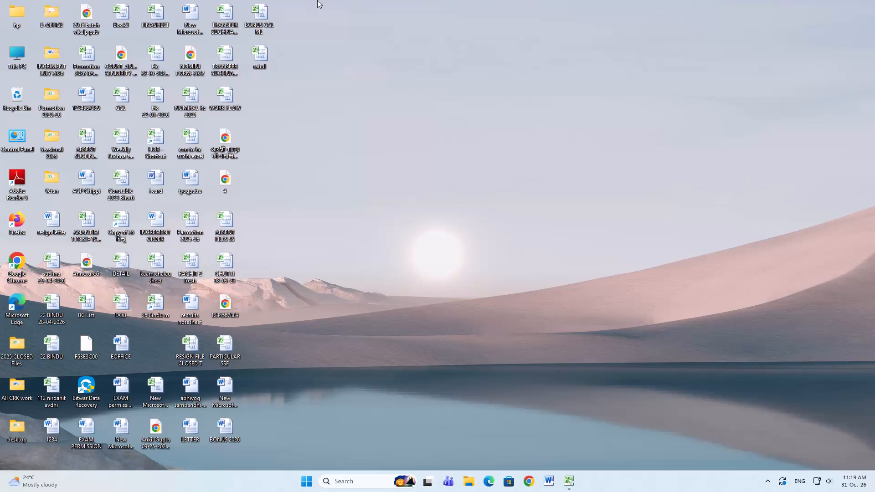
Bring the BONUS CCL ML workbook back up and save it.
left_click(569, 485)
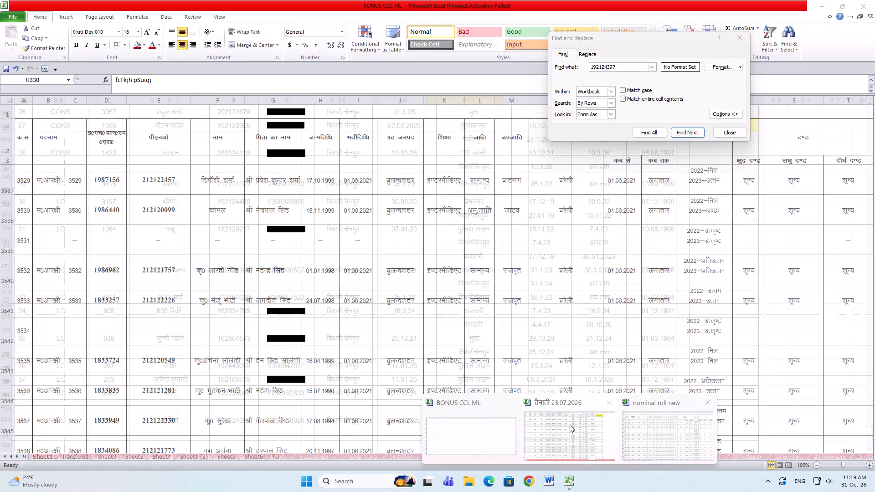
left_click_drag(486, 416, 481, 416)
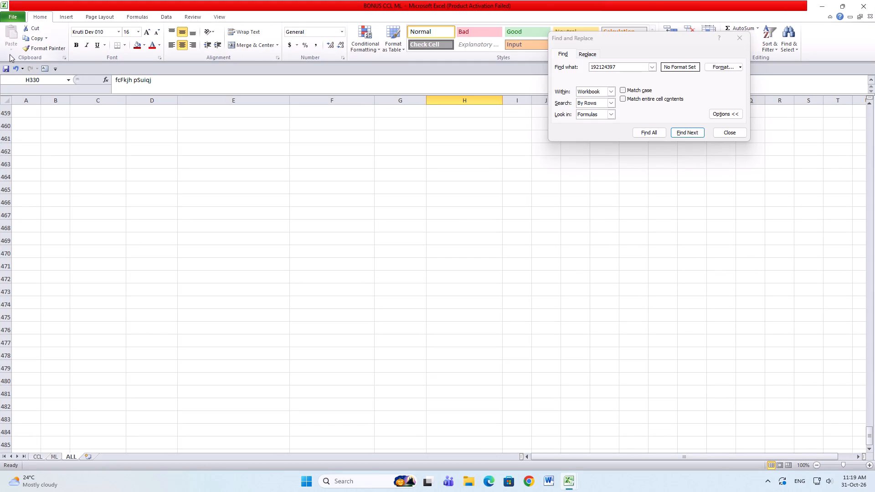
triple_click(7, 67)
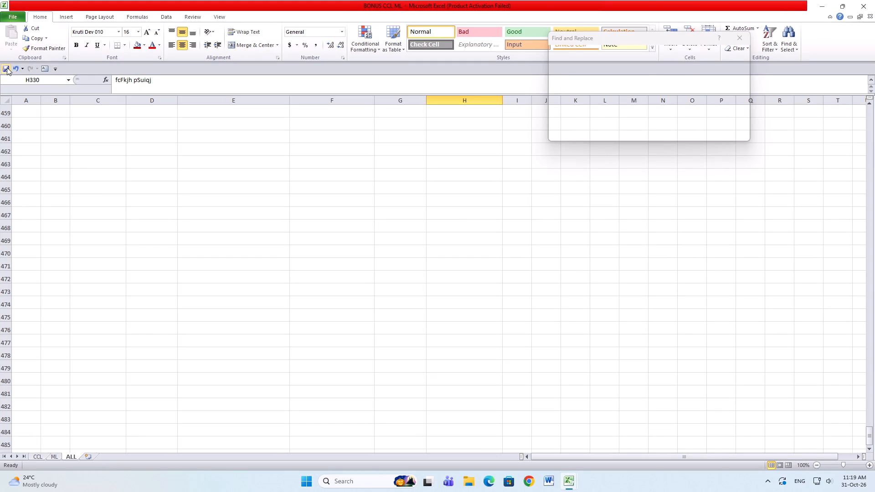
Close the BONUS CCL ML, nominal roll new and तैनाती 23.07.2026 workbooks, discarding the changes to तैनाती 23.07.2026.
left_click(871, 0)
left_click(867, 0)
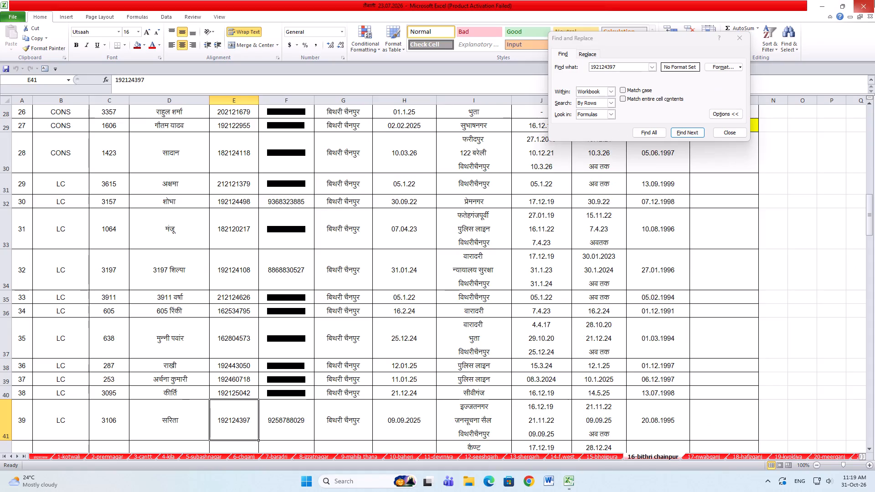
left_click(873, 0)
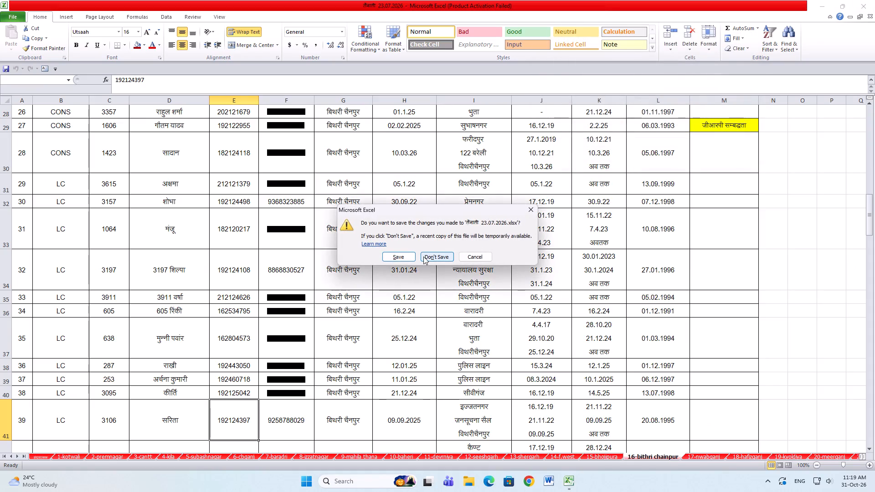
left_click(423, 256)
Refresh the desktop.
right_click(494, 192)
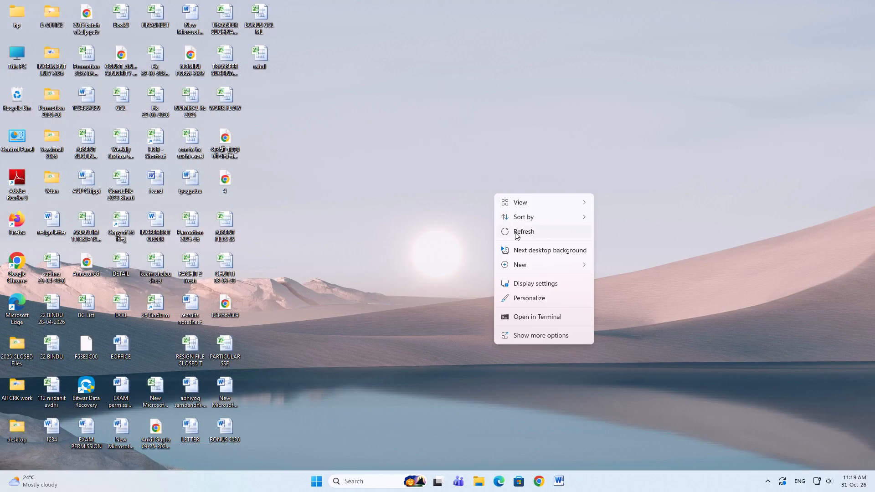
left_click(515, 232)
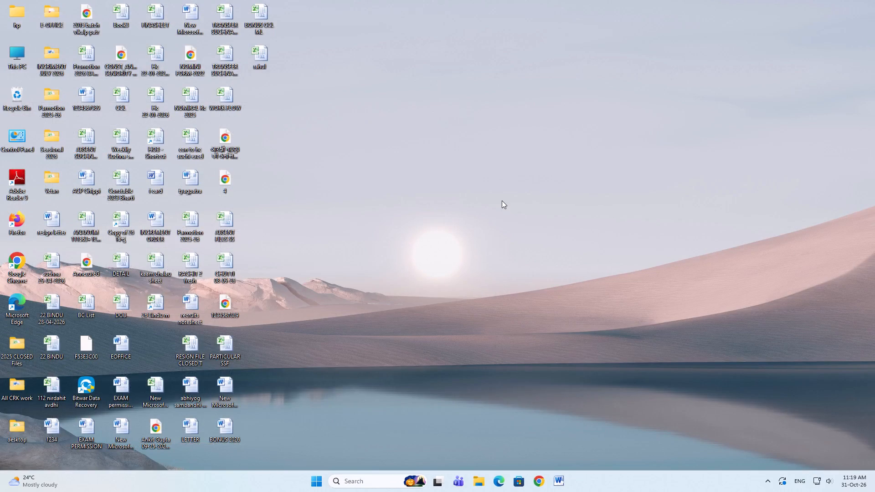